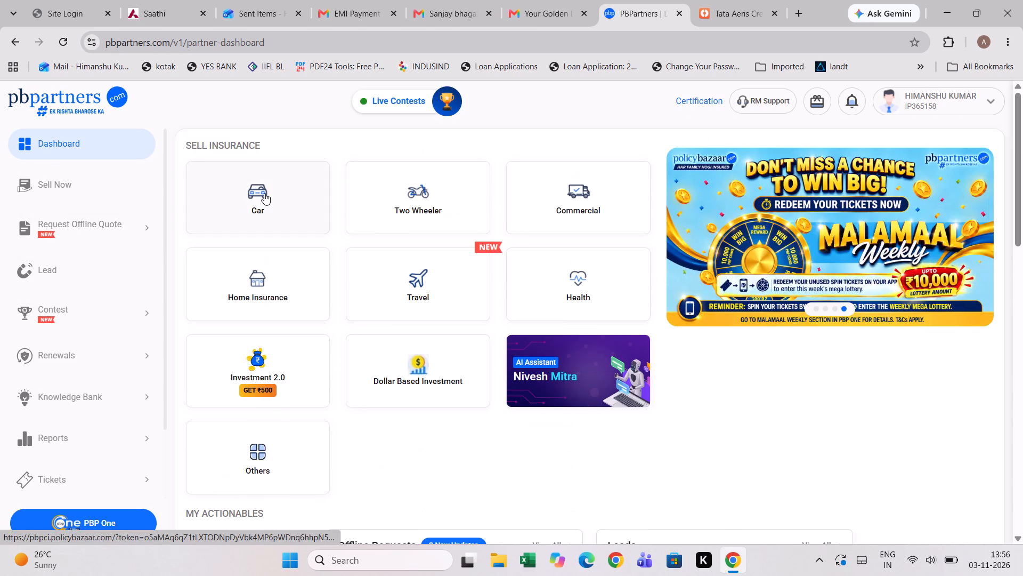
# Open the Car insurance product from the Sell Insurance section of the partner dashboard.
pyautogui.click(264, 193)
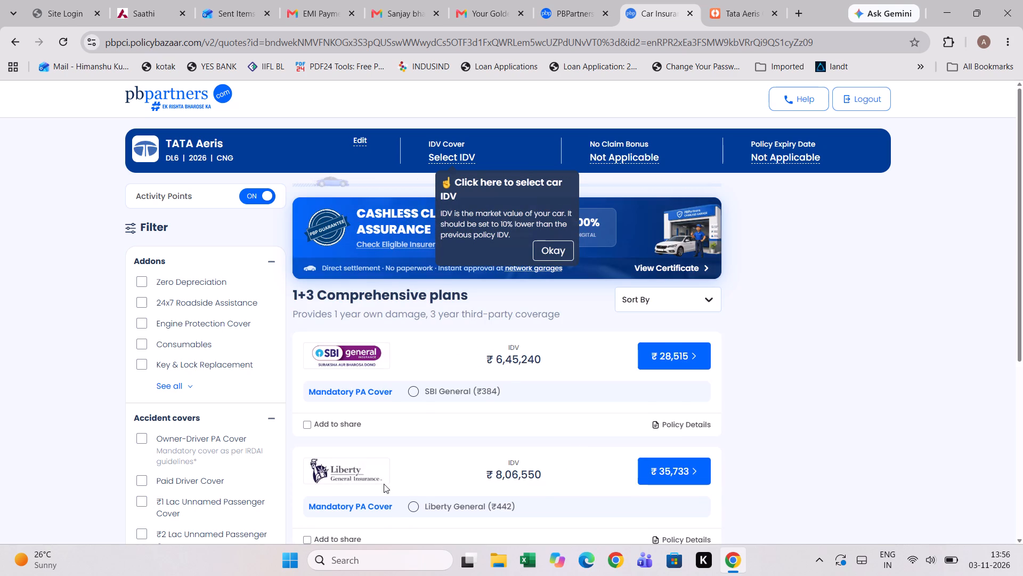
# Add the Consumables, Engine Protection Cover, Zero Depreciation, Key & Lock Replacement and Invoice Price Cover addons to the quotes.
pyautogui.click(185, 390)
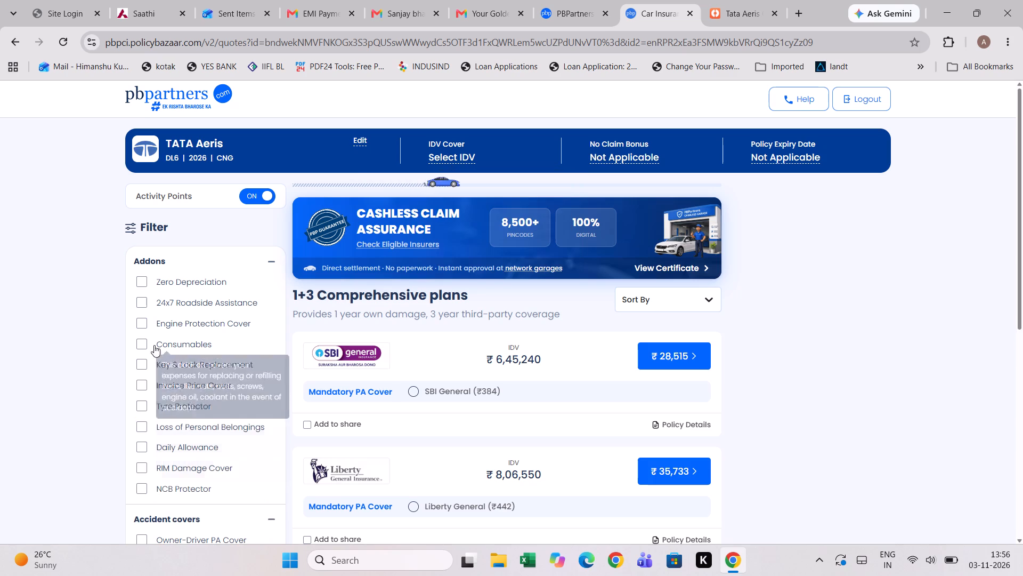
pyautogui.click(145, 345)
pyautogui.click(143, 318)
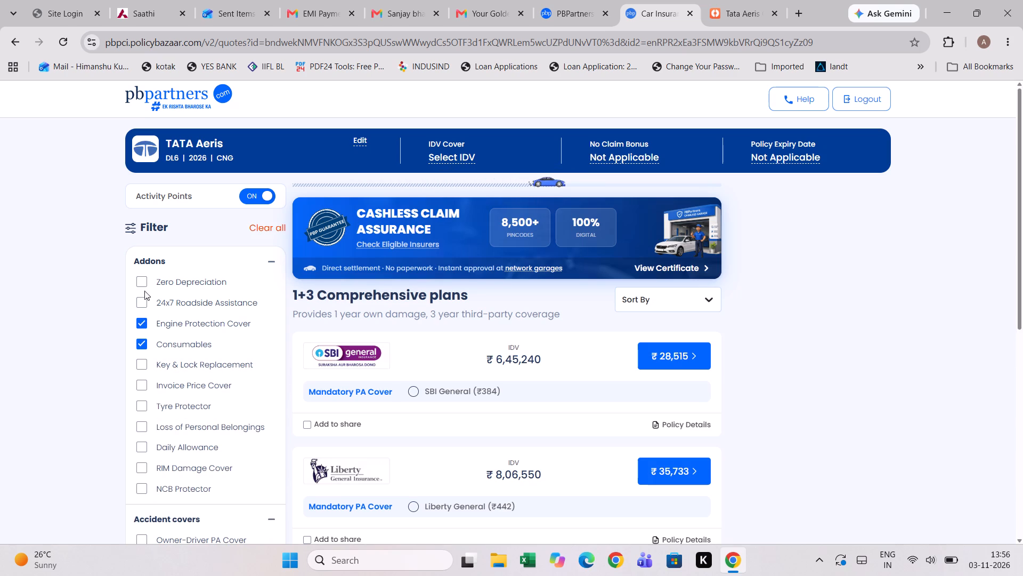
pyautogui.click(142, 282)
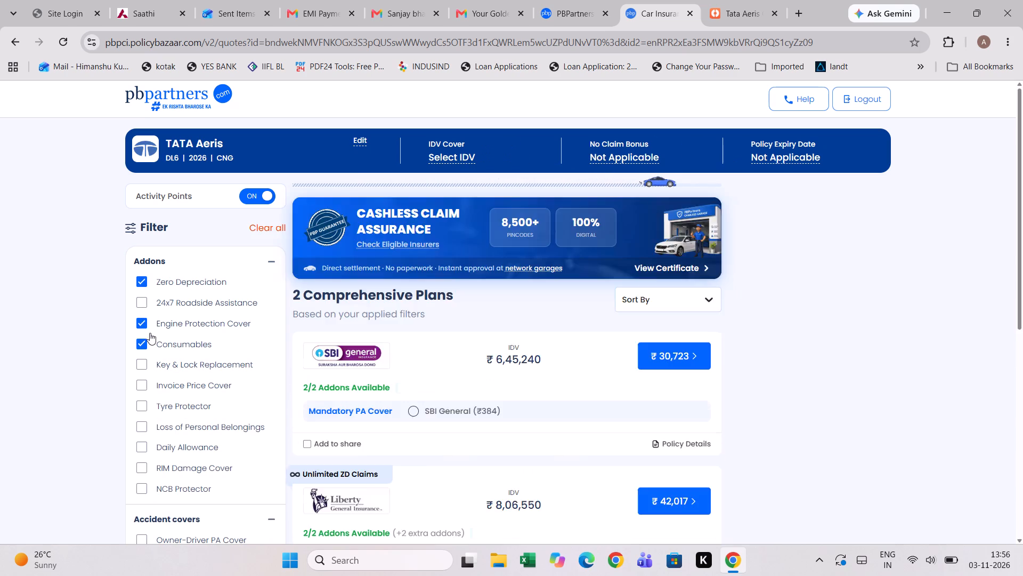
pyautogui.click(145, 363)
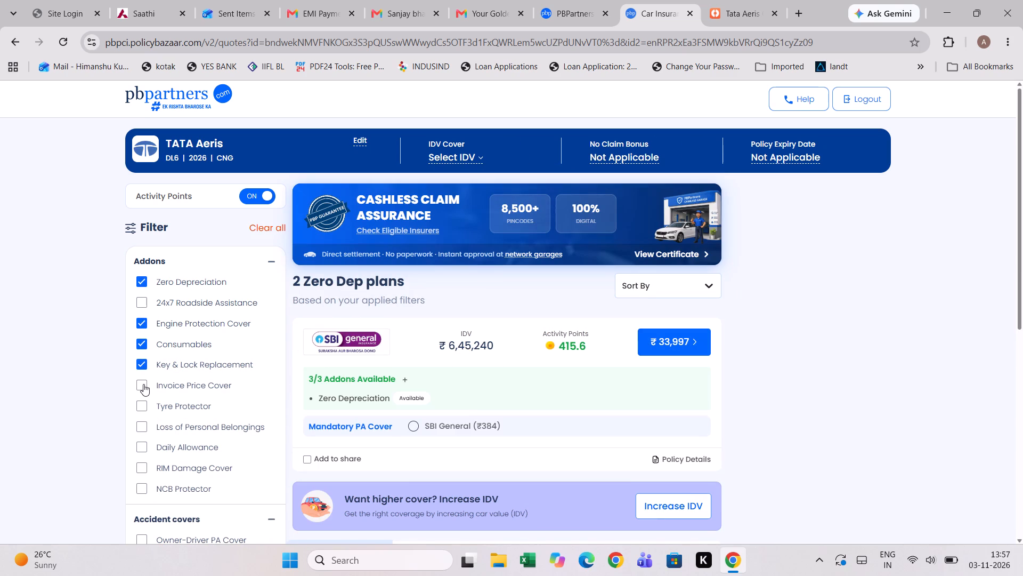
pyautogui.click(143, 384)
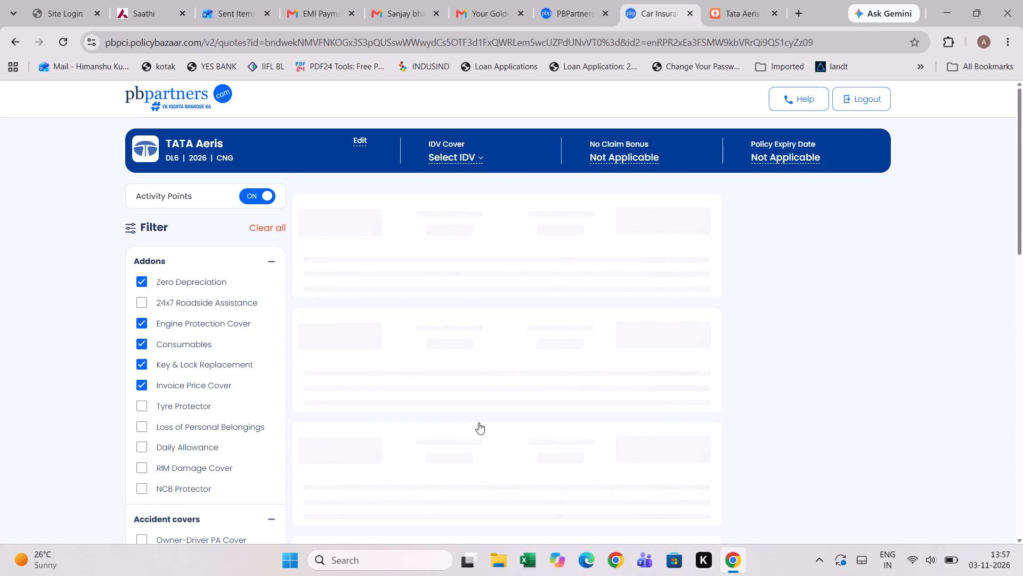
# Choose a custom insured value (IDV) of ₹8,07,491 and update the quotes.
pyautogui.click(466, 156)
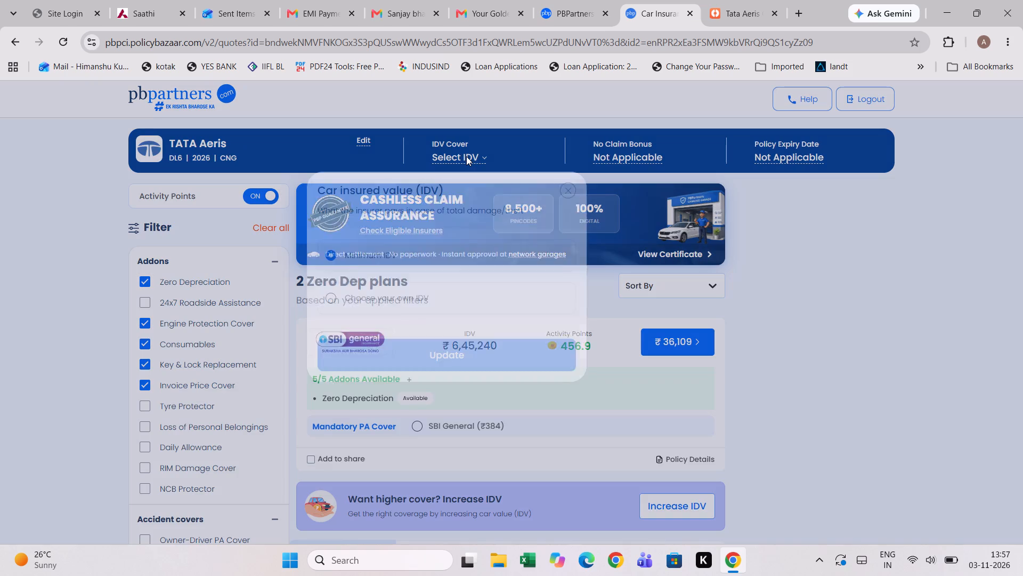
pyautogui.click(411, 296)
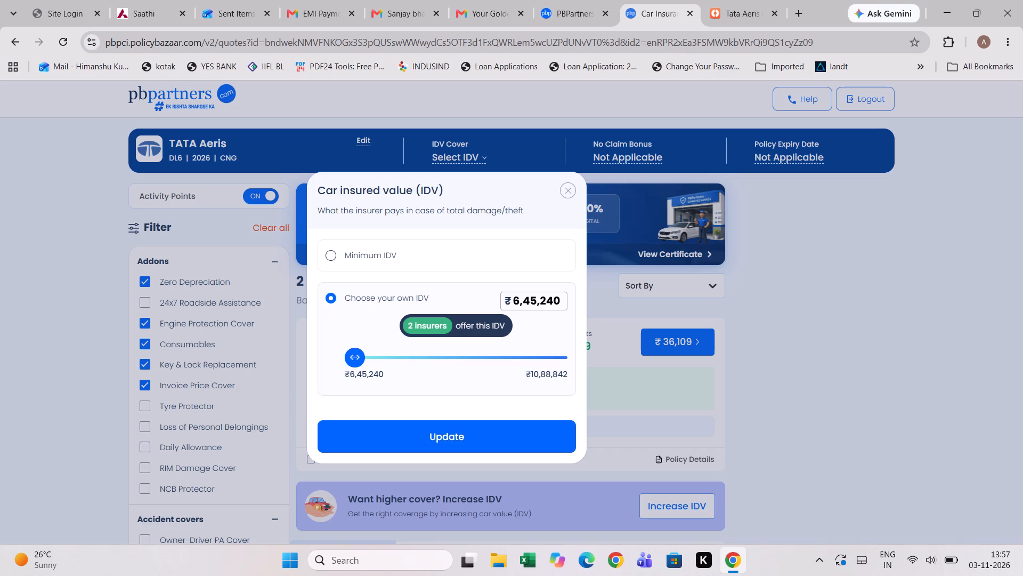
pyautogui.doubleClick(552, 300)
pyautogui.press('8')
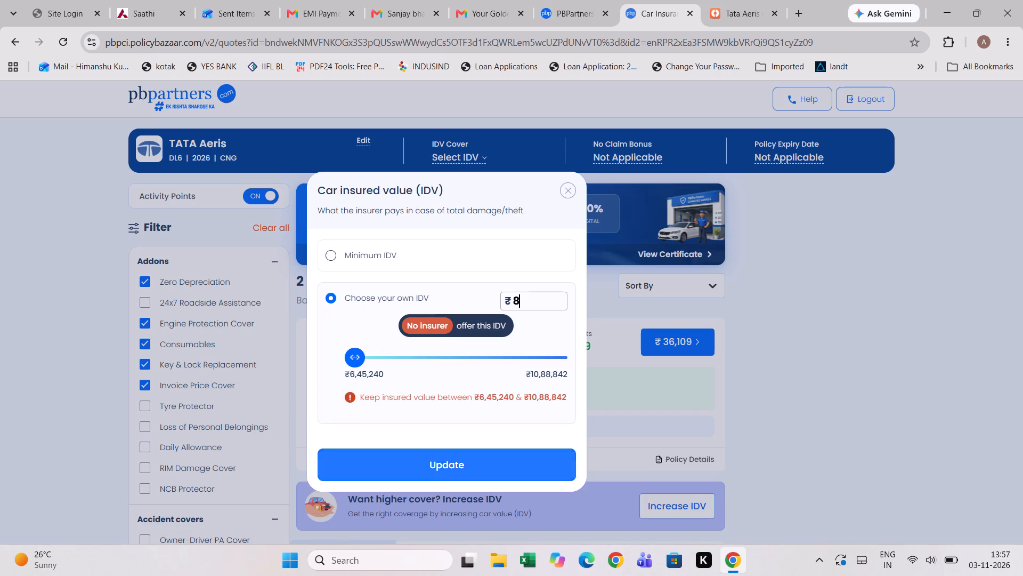
pyautogui.press('BackSpace')
pyautogui.press('8')
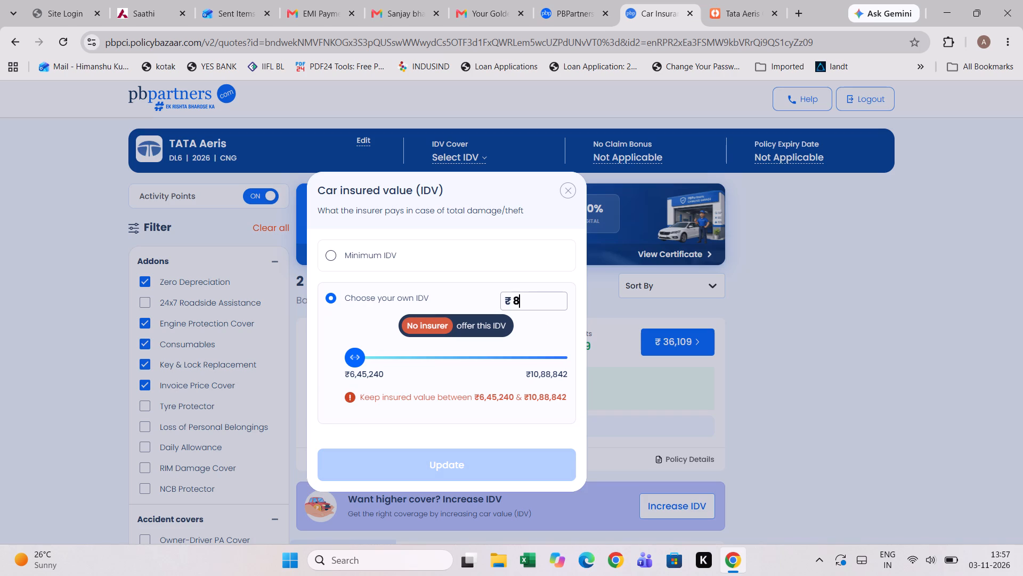
pyautogui.press('0')
pyautogui.write('749')
pyautogui.press('1')
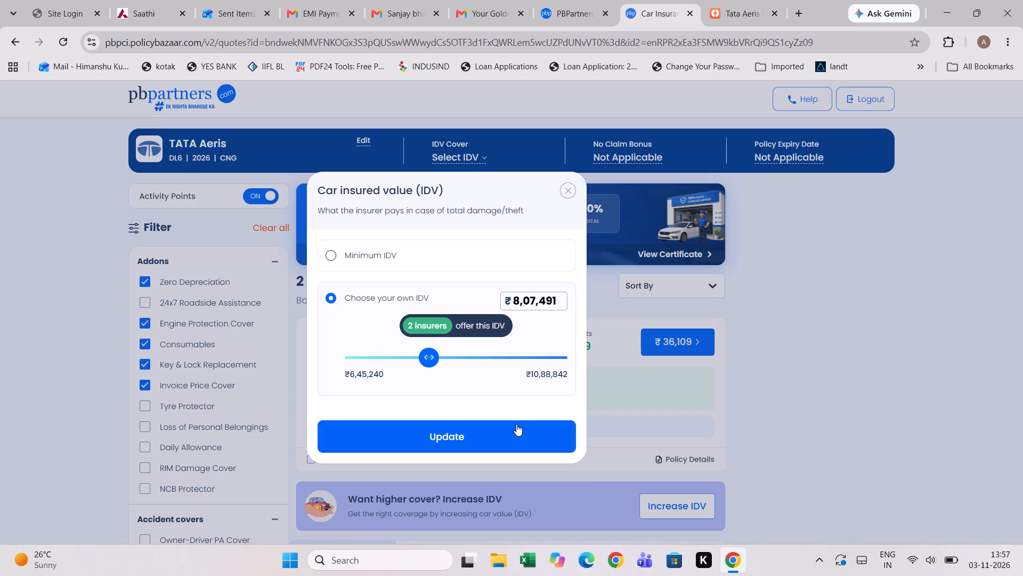
pyautogui.click(516, 424)
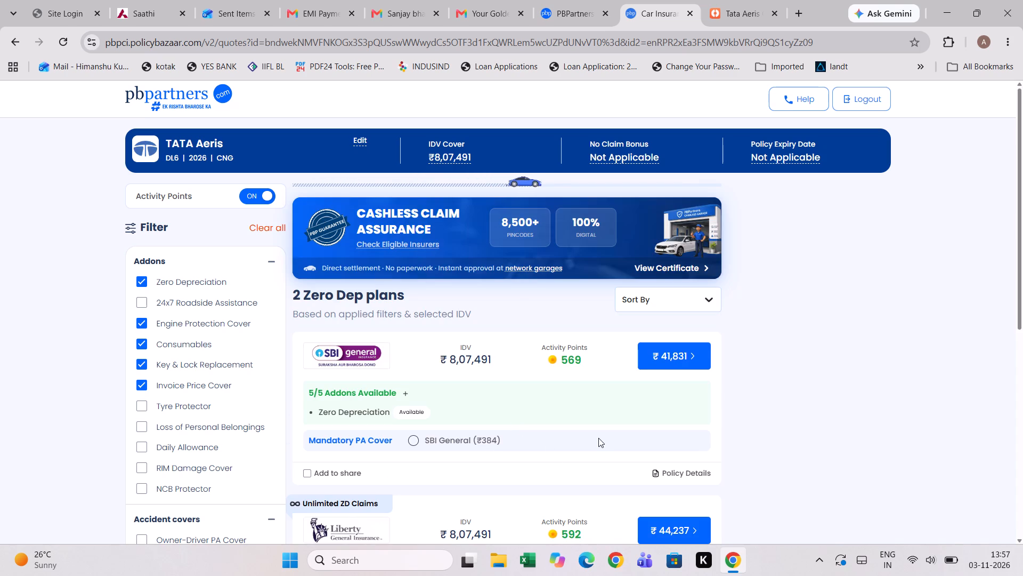
# Remove the Key & Lock Replacement addon from the quotes.
pyautogui.click(407, 395)
pyautogui.scroll(-1, 507, 436)
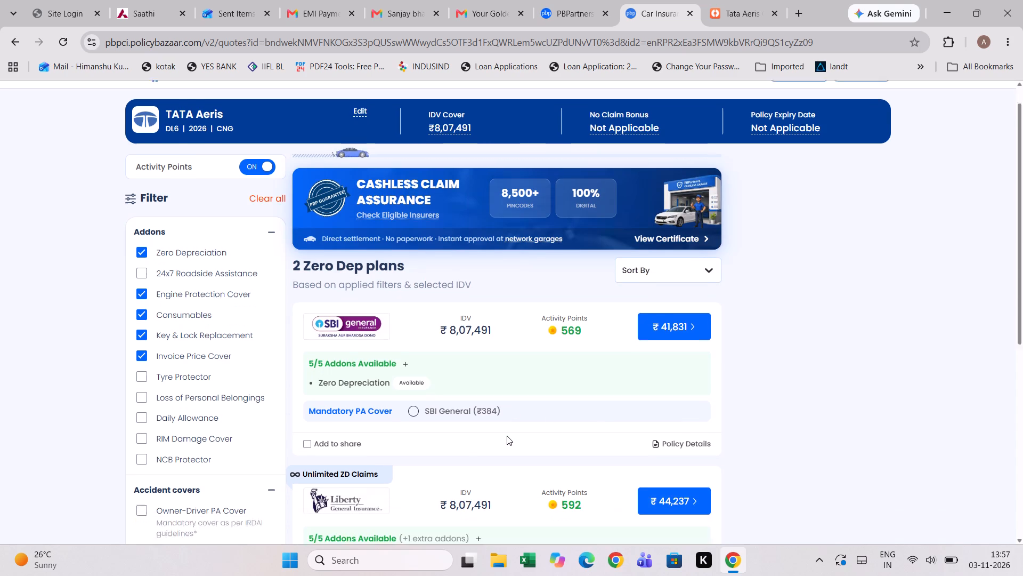
pyautogui.scroll(-3, 507, 436)
pyautogui.scroll(1, 507, 436)
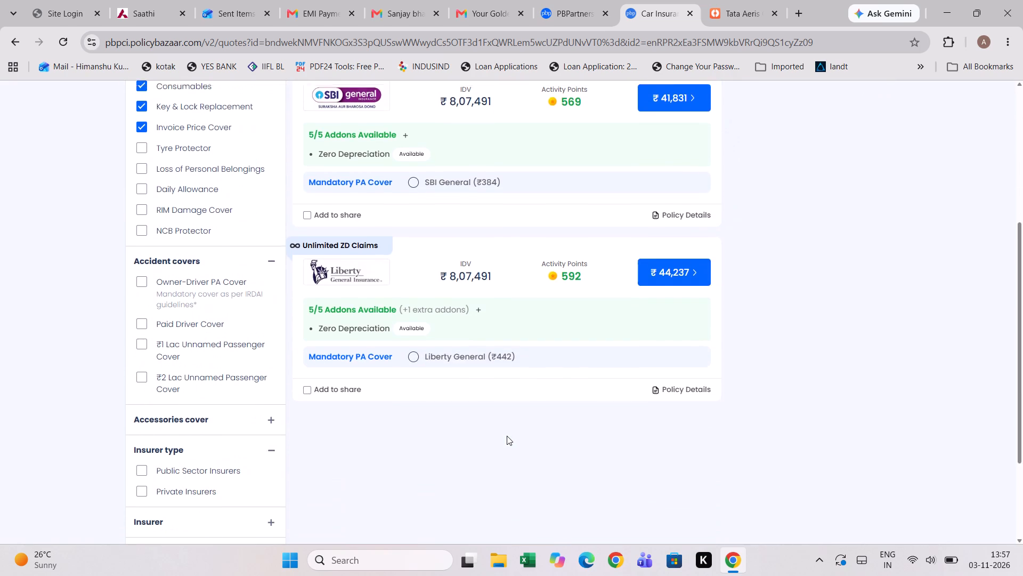
pyautogui.scroll(1, 507, 436)
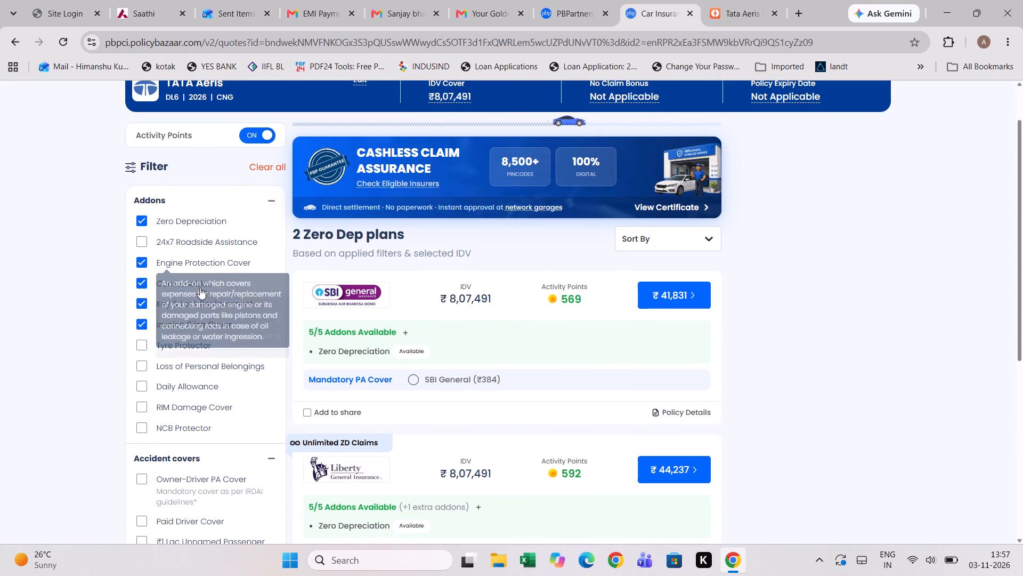
pyautogui.click(170, 306)
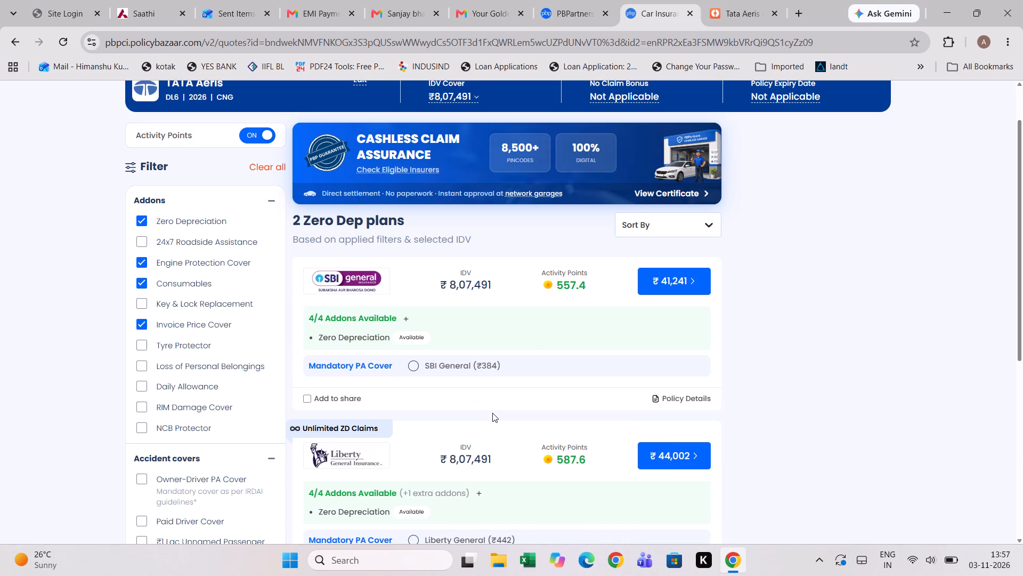
# Expand the included addons of the SBI General and Liberty General plans to compare them.
pyautogui.scroll(-1, 496, 386)
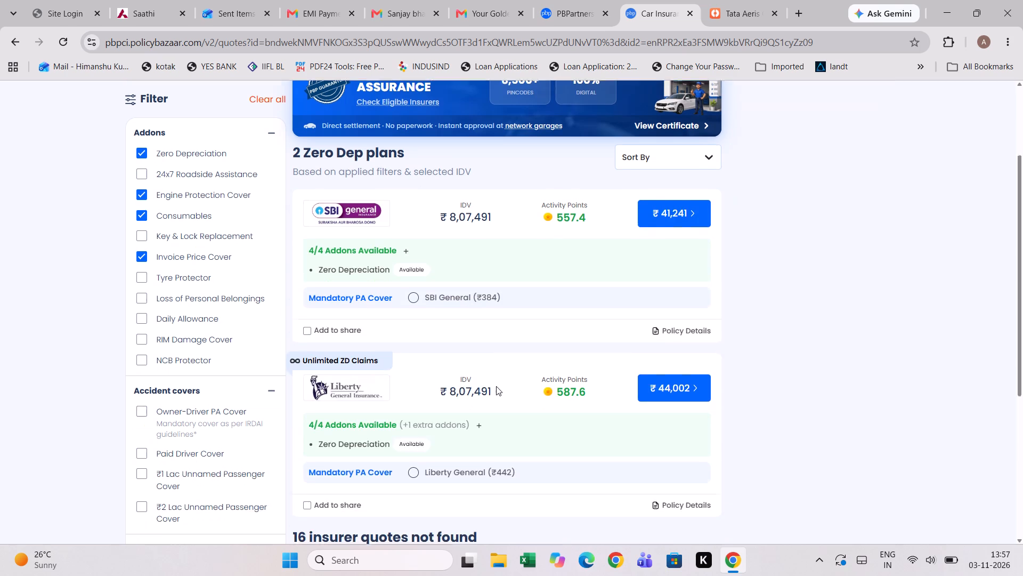
pyautogui.scroll(-1, 496, 386)
pyautogui.scroll(1, 496, 386)
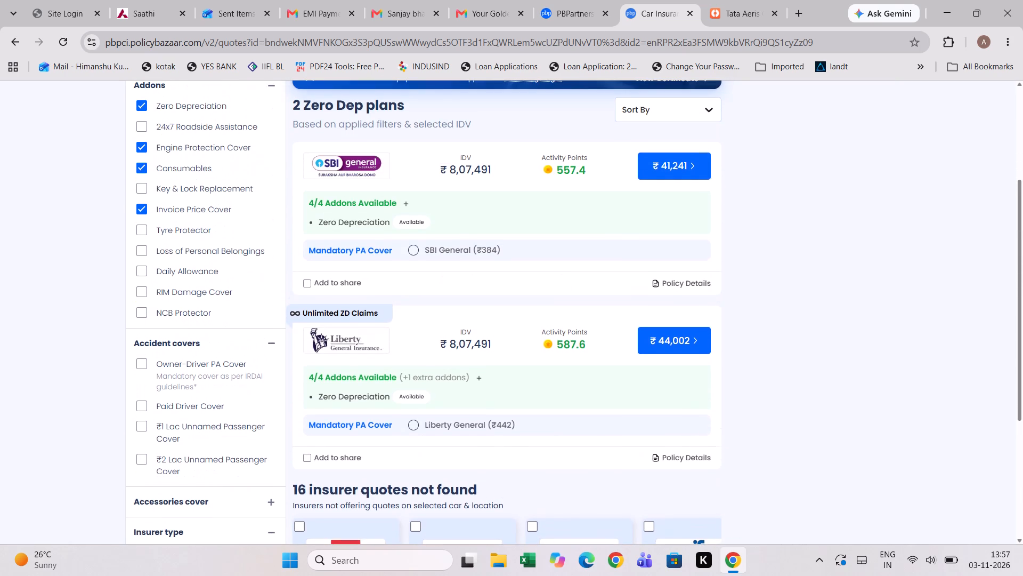
pyautogui.scroll(1, 496, 386)
pyautogui.click(407, 202)
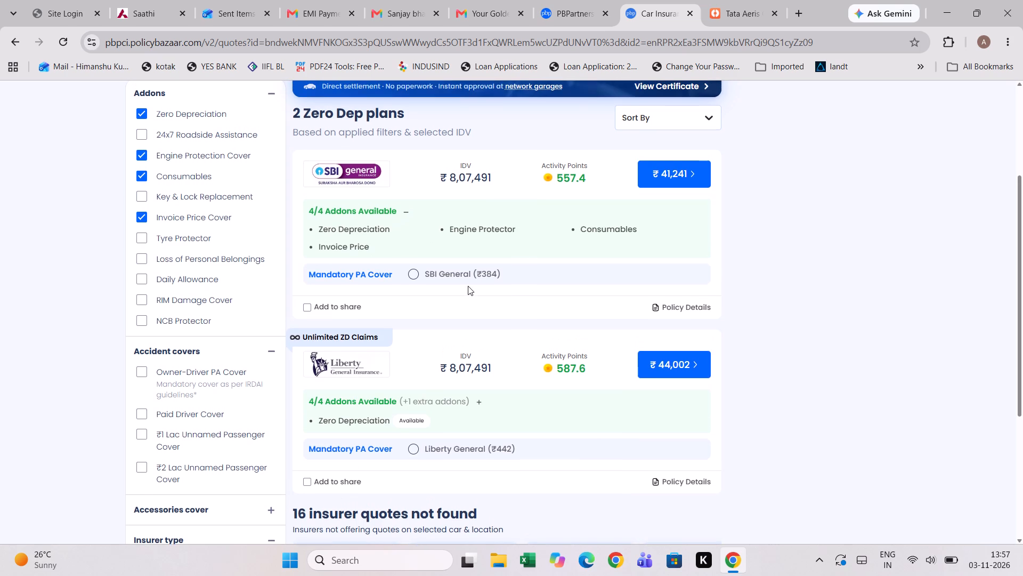
pyautogui.click(480, 405)
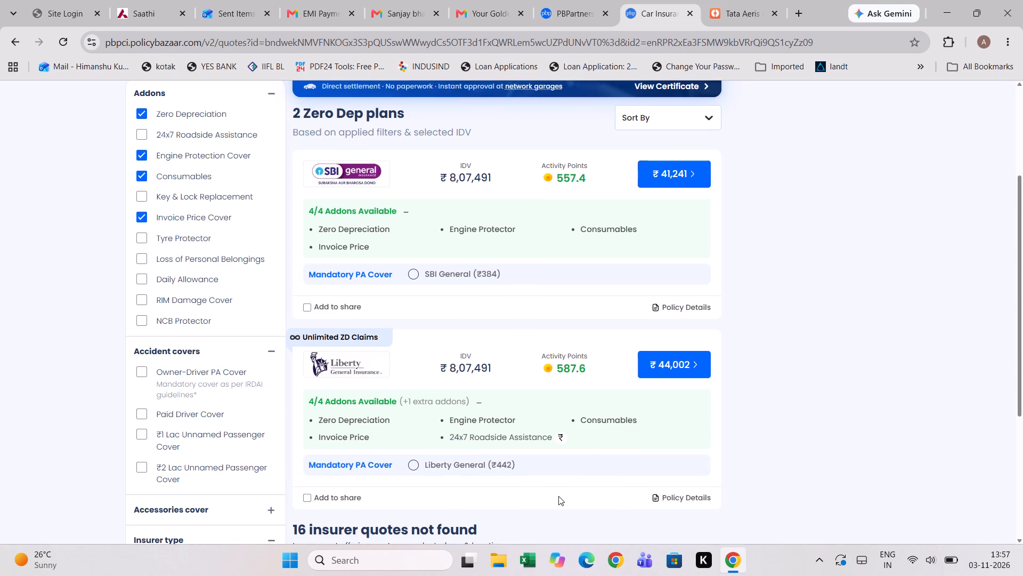
# Open the SBI General plan's proposal form, check its plan features and addons, and return to the quotes.
pyautogui.scroll(1, 558, 496)
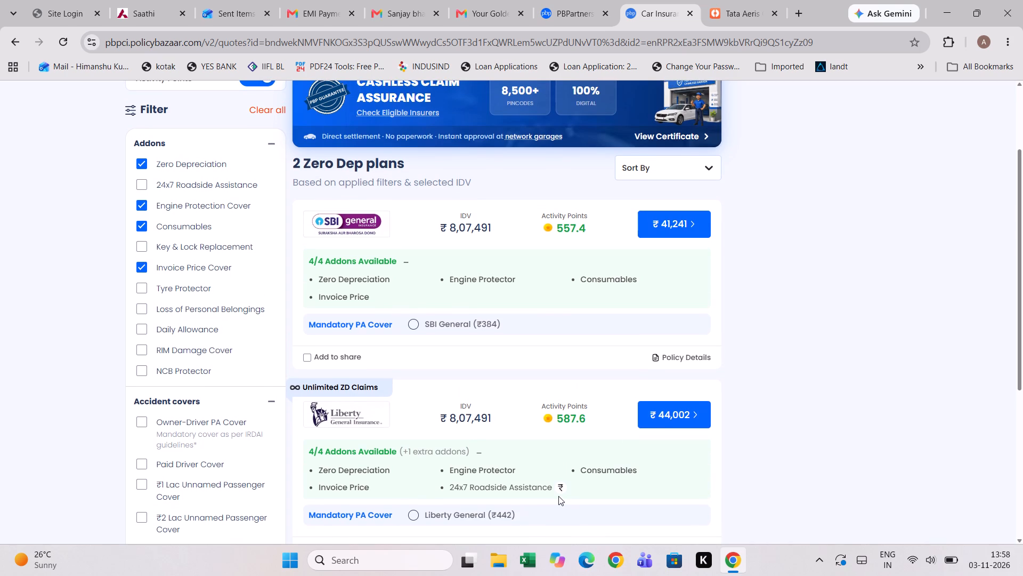
pyautogui.click(702, 237)
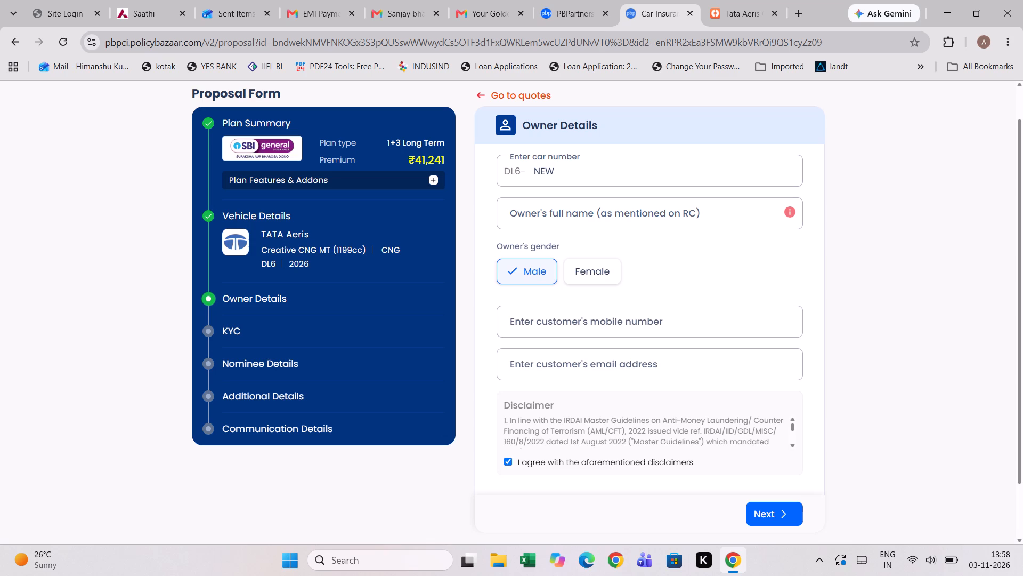
pyautogui.click(435, 186)
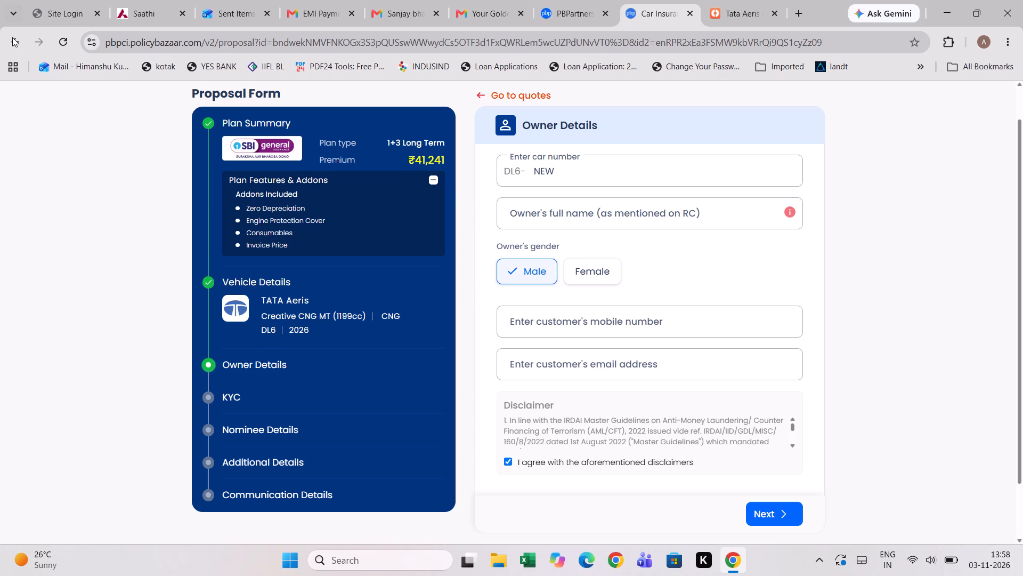
pyautogui.click(12, 38)
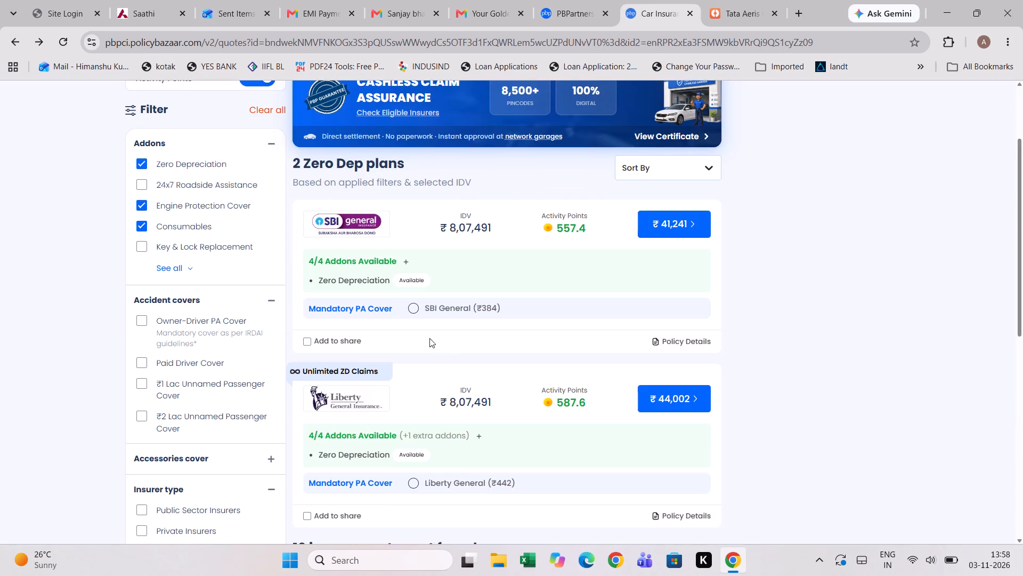
# Open the policy details of the SBI General plan.
pyautogui.click(684, 340)
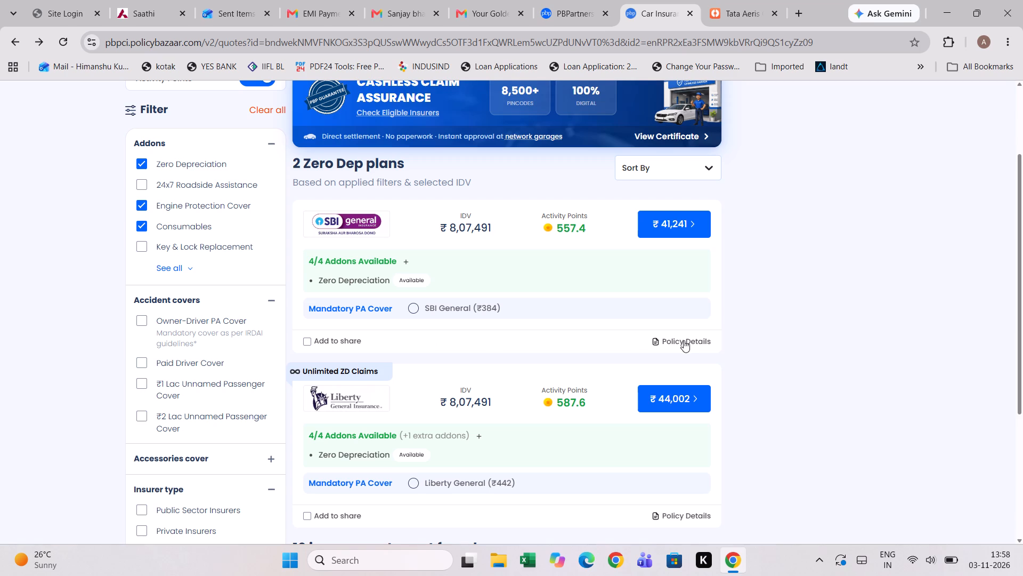
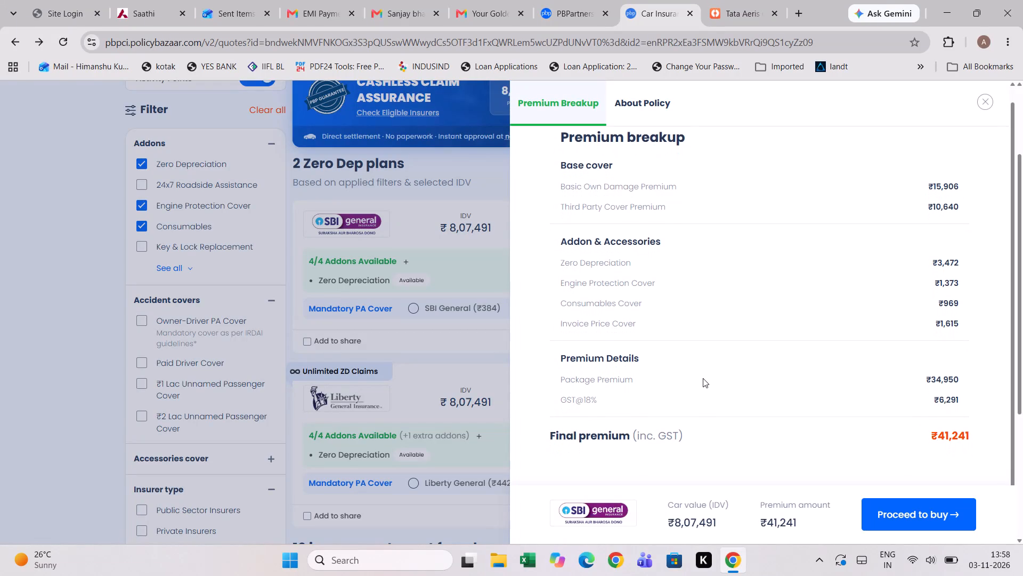
# Check the About Policy section and premium breakup of the SBI General plan, and close its policy details.
pyautogui.click(642, 123)
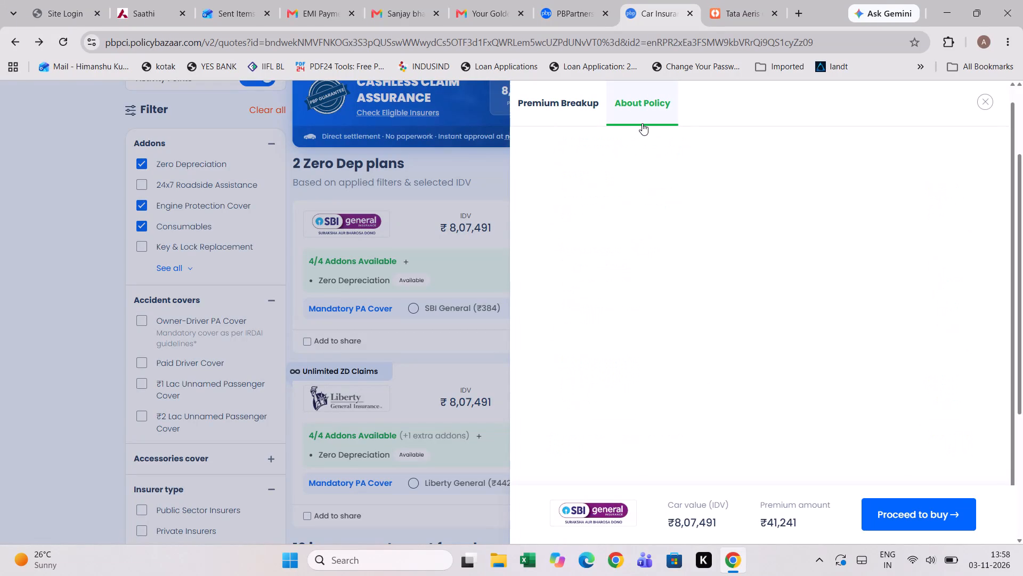
pyautogui.click(578, 118)
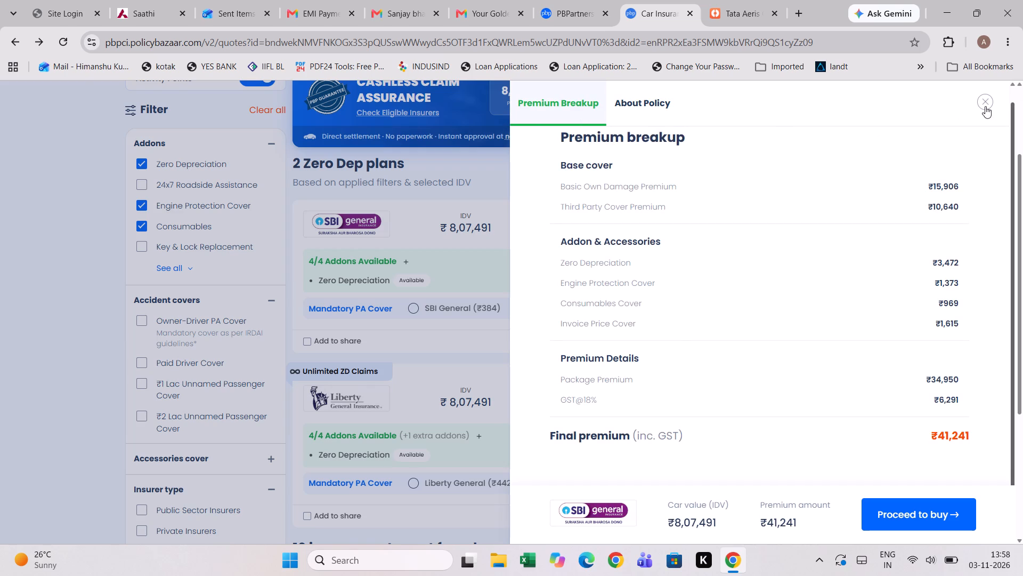
pyautogui.click(980, 105)
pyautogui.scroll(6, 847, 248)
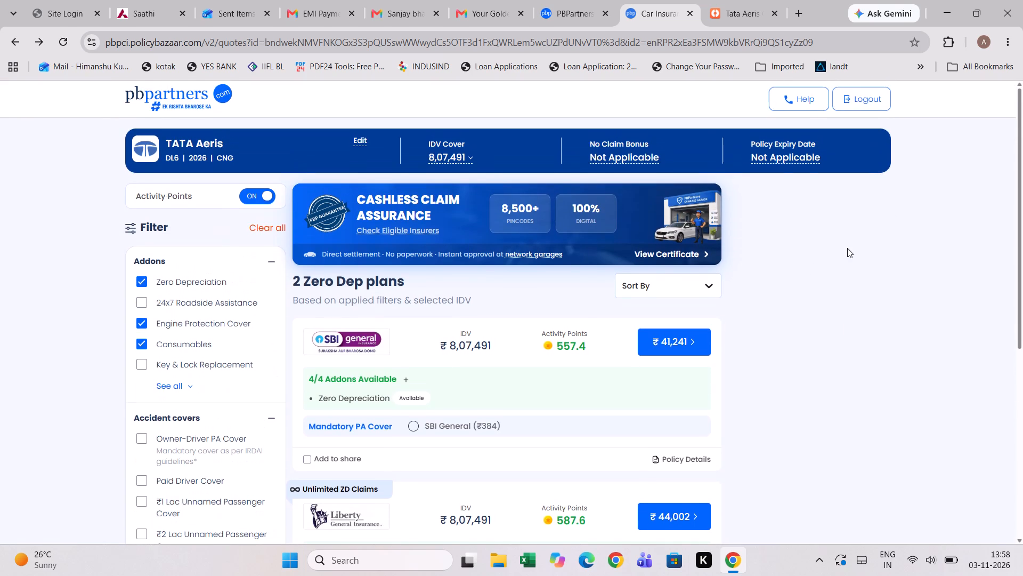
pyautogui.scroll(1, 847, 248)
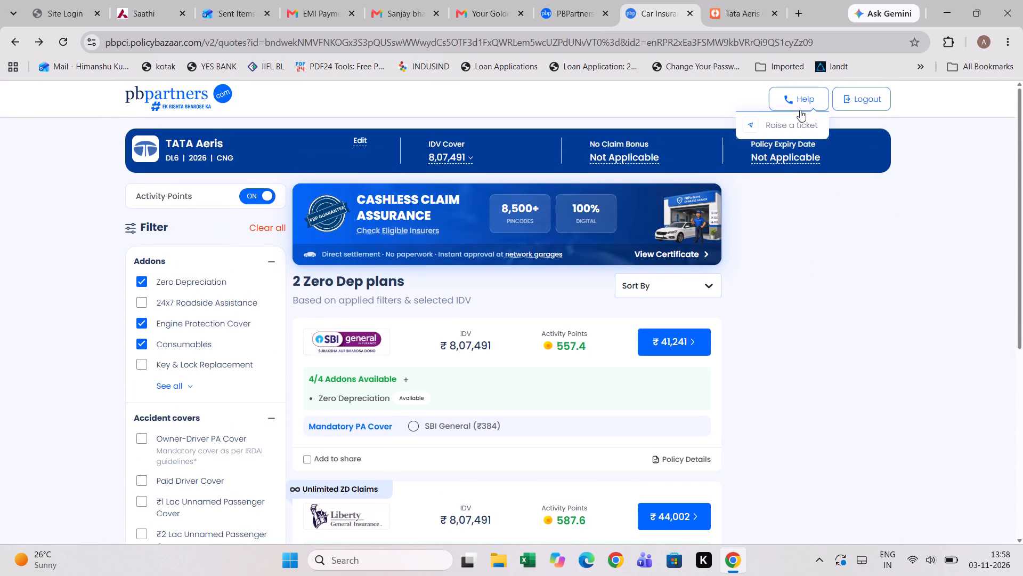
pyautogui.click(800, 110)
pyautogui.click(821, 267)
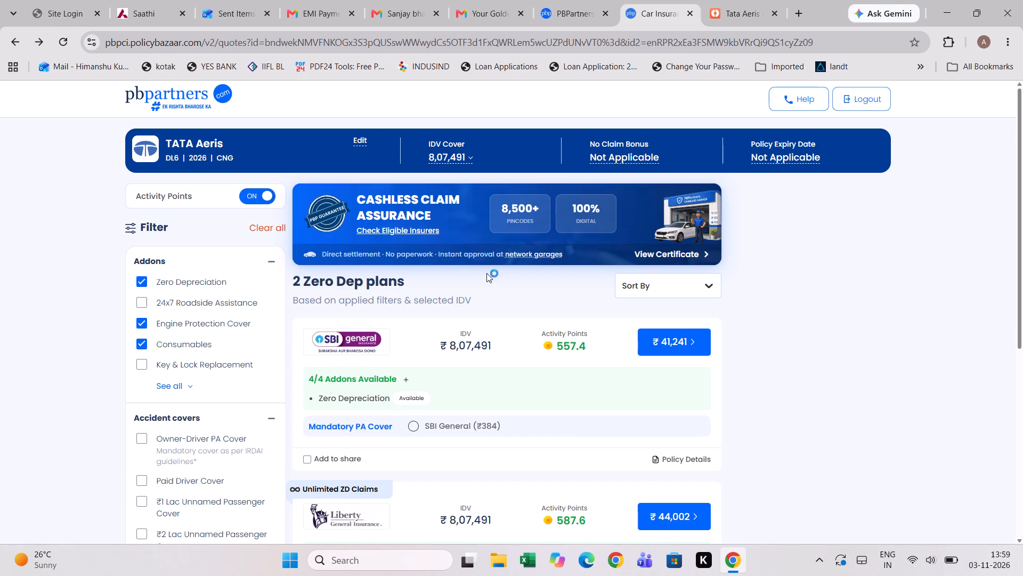
# Look over the SBI General and Liberty General plans and the list of insurers not offering quotes.
pyautogui.scroll(-1, 519, 438)
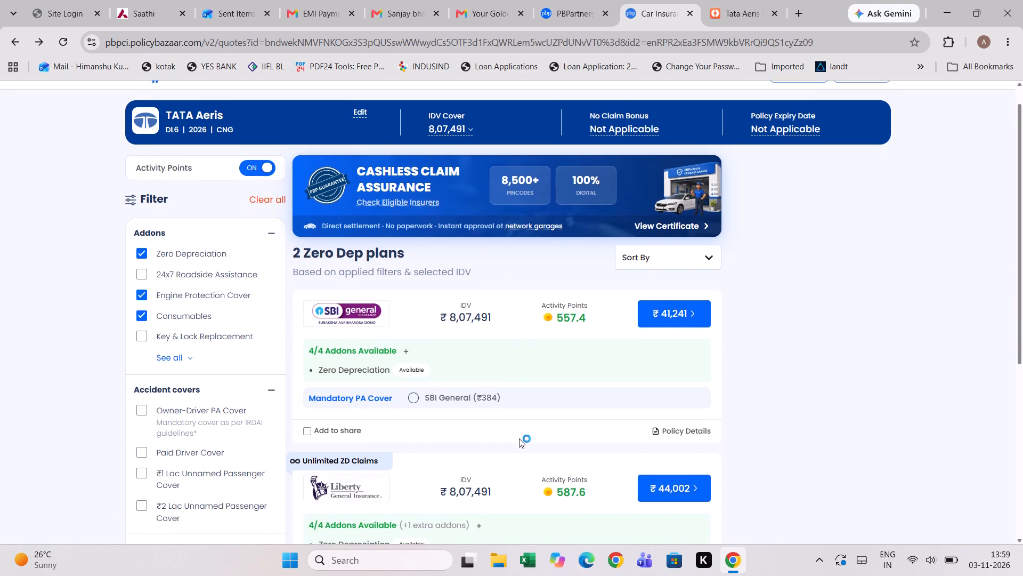
pyautogui.scroll(-2, 519, 438)
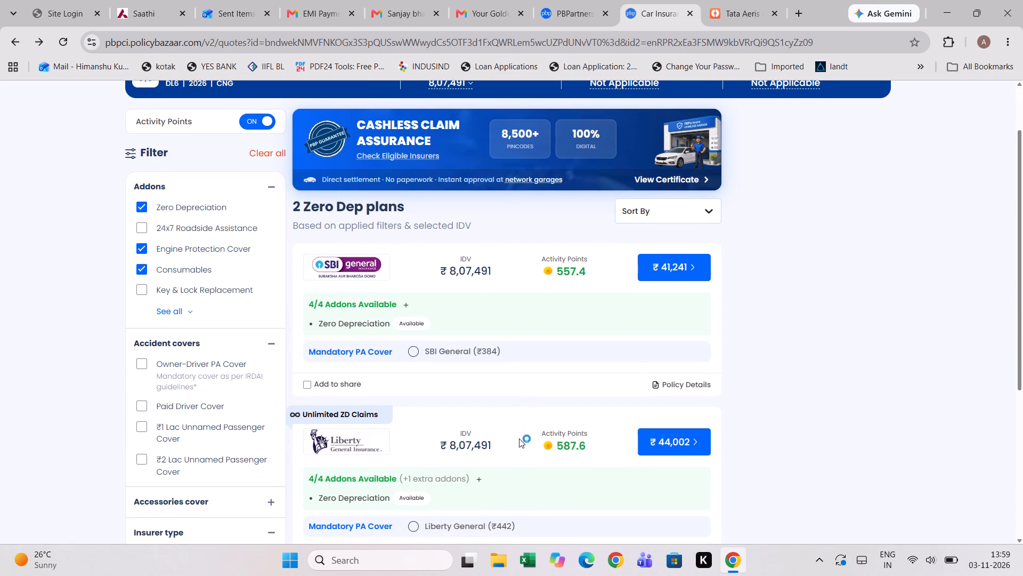
pyautogui.scroll(-2, 519, 438)
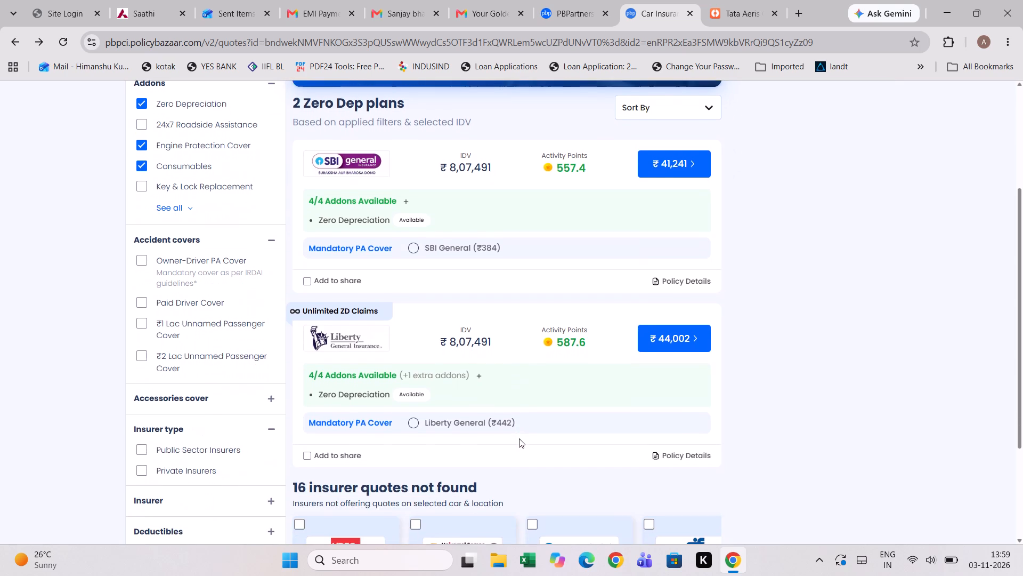
pyautogui.scroll(-1, 519, 438)
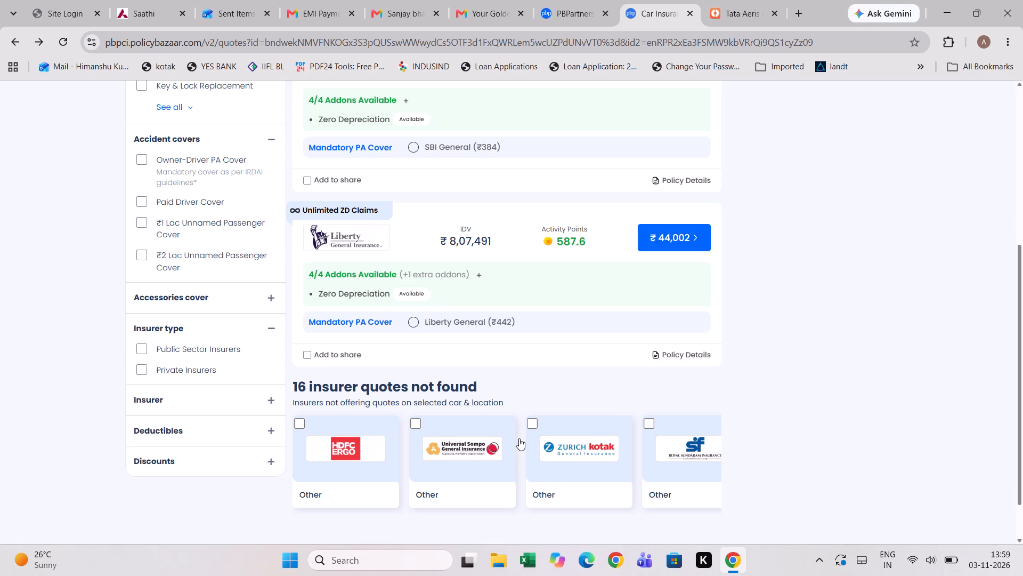
pyautogui.scroll(7, 521, 575)
pyautogui.scroll(3, 502, 436)
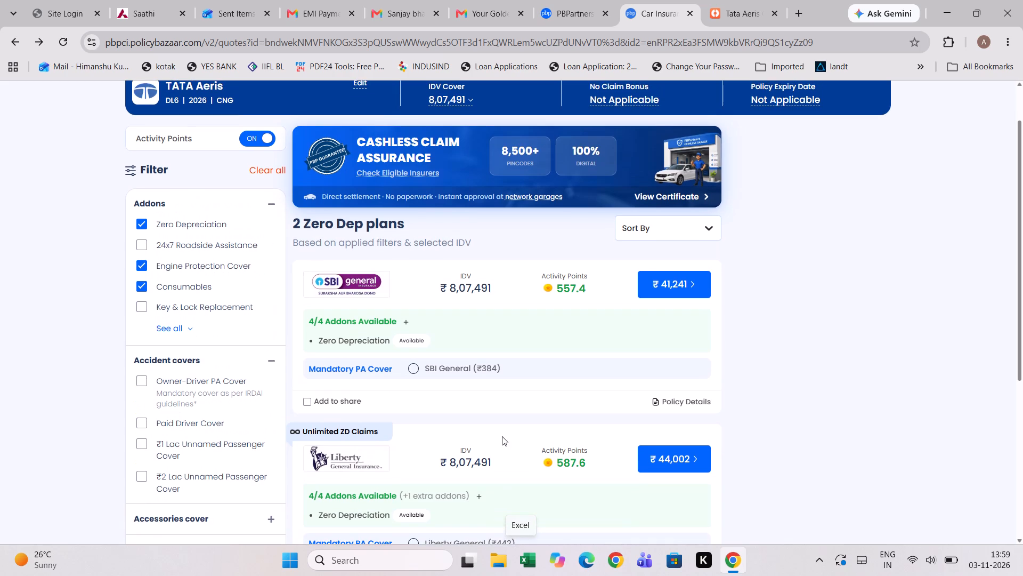
# Add the SBI General plan to the share selection and copy the link to its quote document.
pyautogui.click(332, 403)
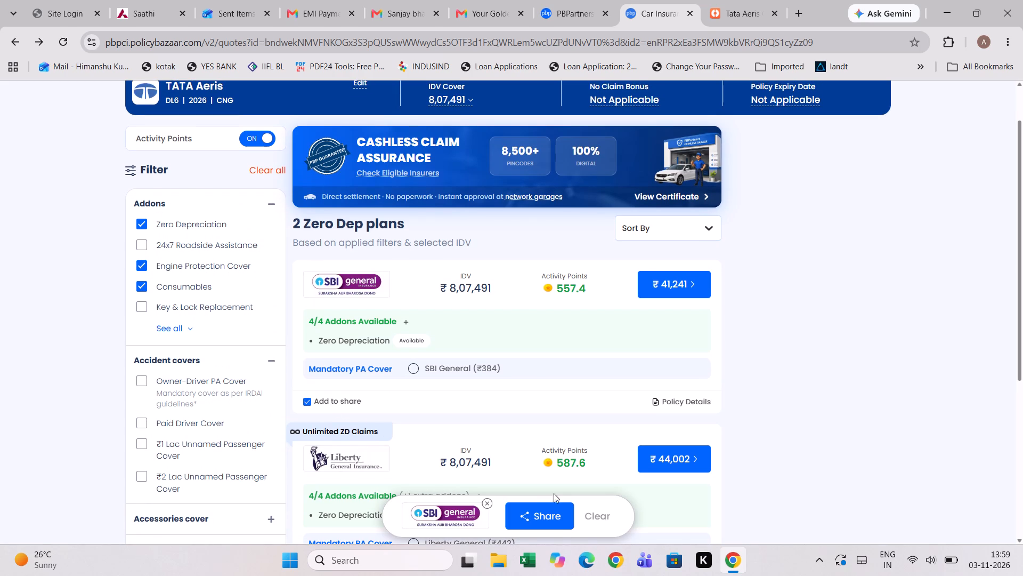
pyautogui.click(546, 512)
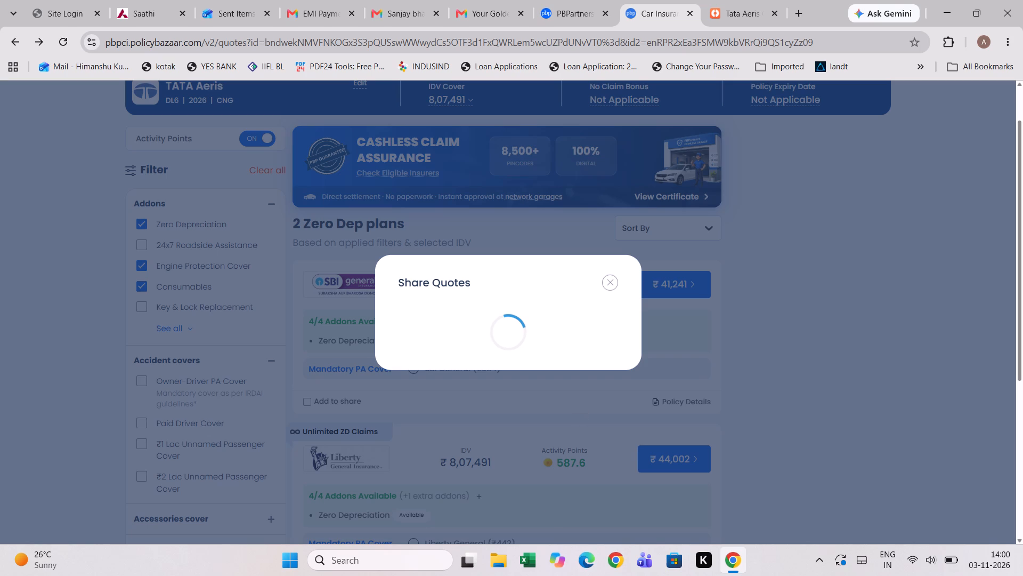
pyautogui.click(589, 346)
pyautogui.click(533, 380)
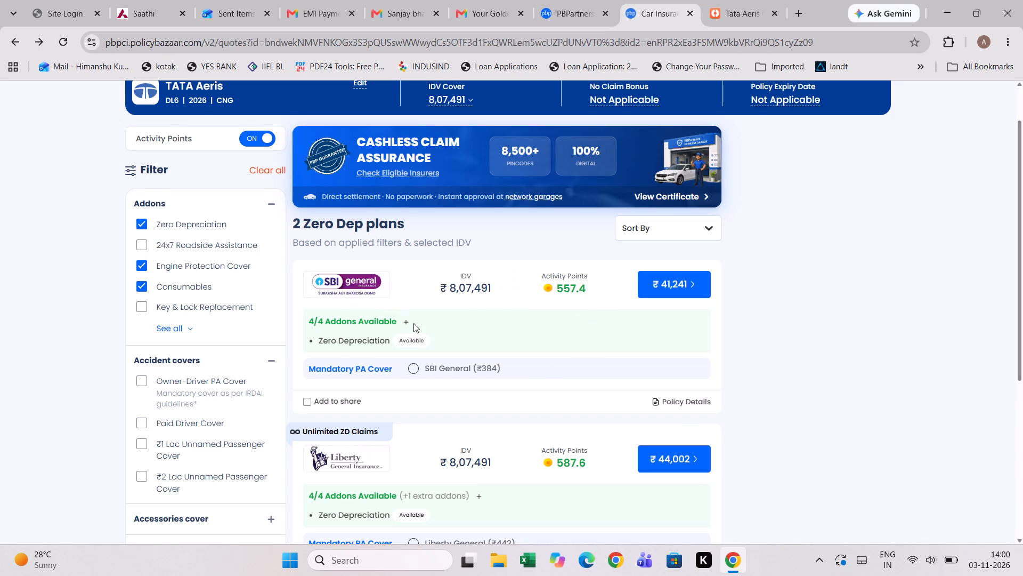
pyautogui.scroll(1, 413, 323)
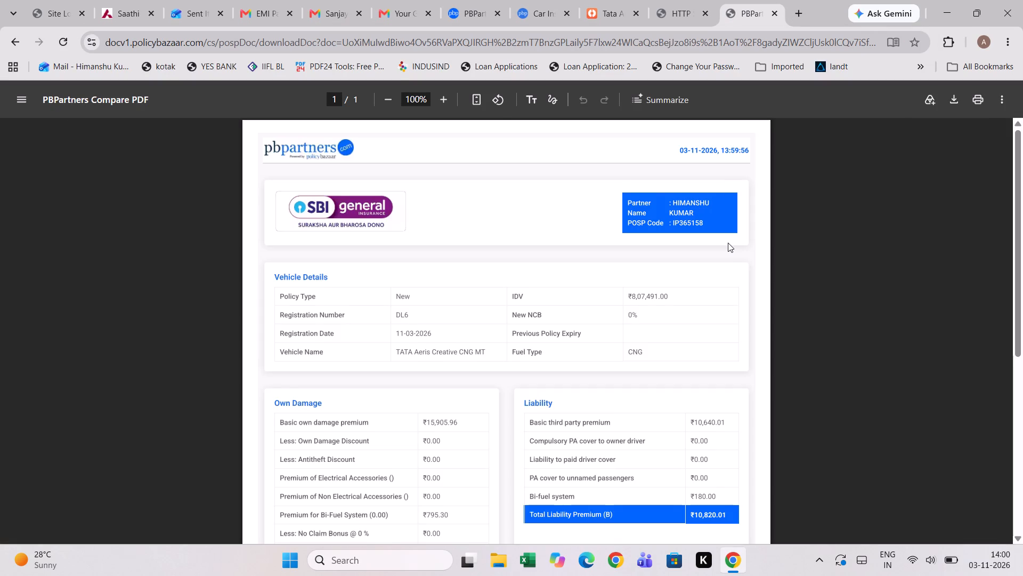
# Review the SBI General quote PDF, including its vehicle details, own damage, liability and add-on premiums.
pyautogui.scroll(-3, 728, 243)
pyautogui.scroll(1, 728, 243)
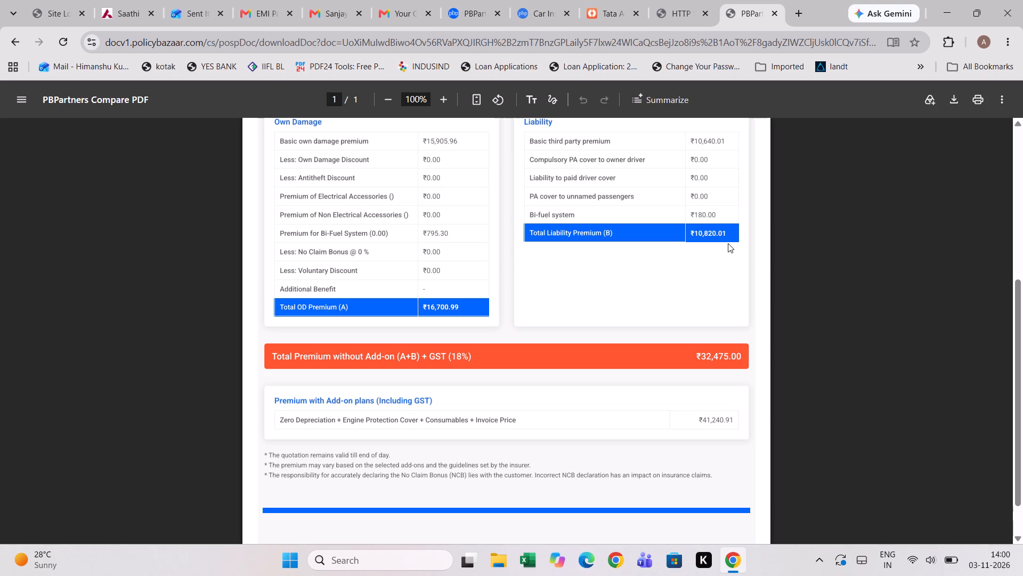
pyautogui.scroll(1, 728, 243)
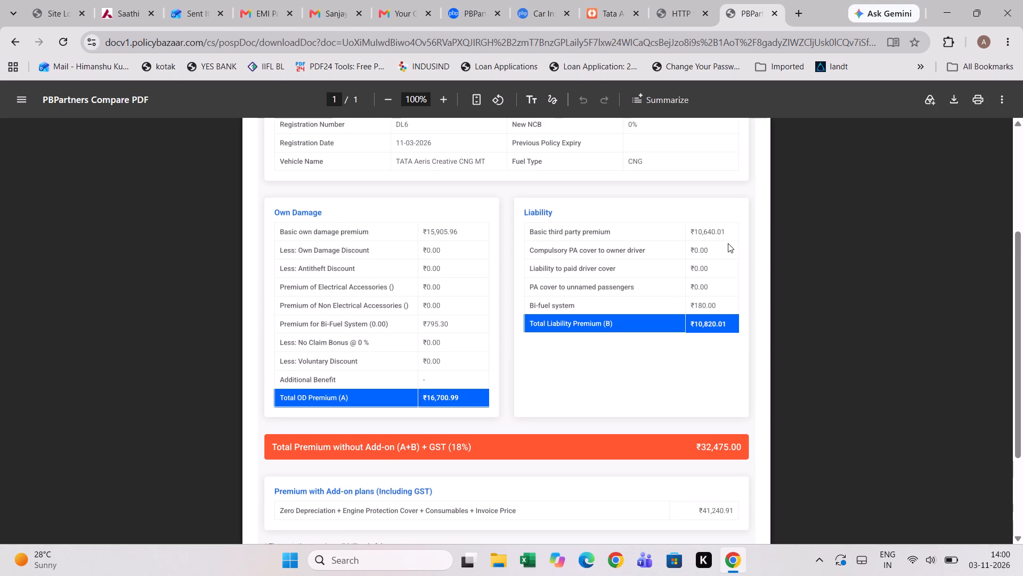
pyautogui.scroll(2, 728, 243)
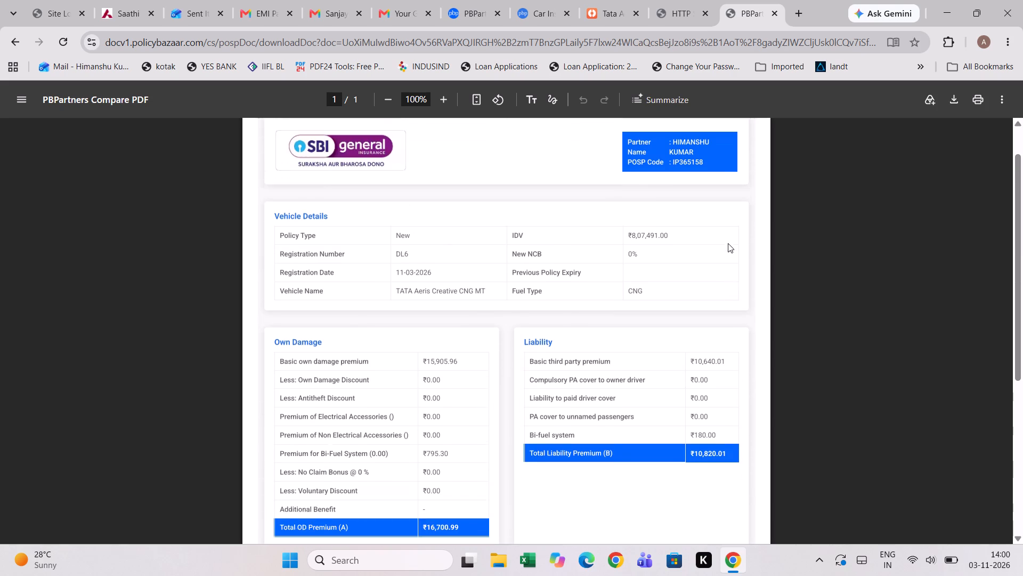
pyautogui.scroll(1, 728, 243)
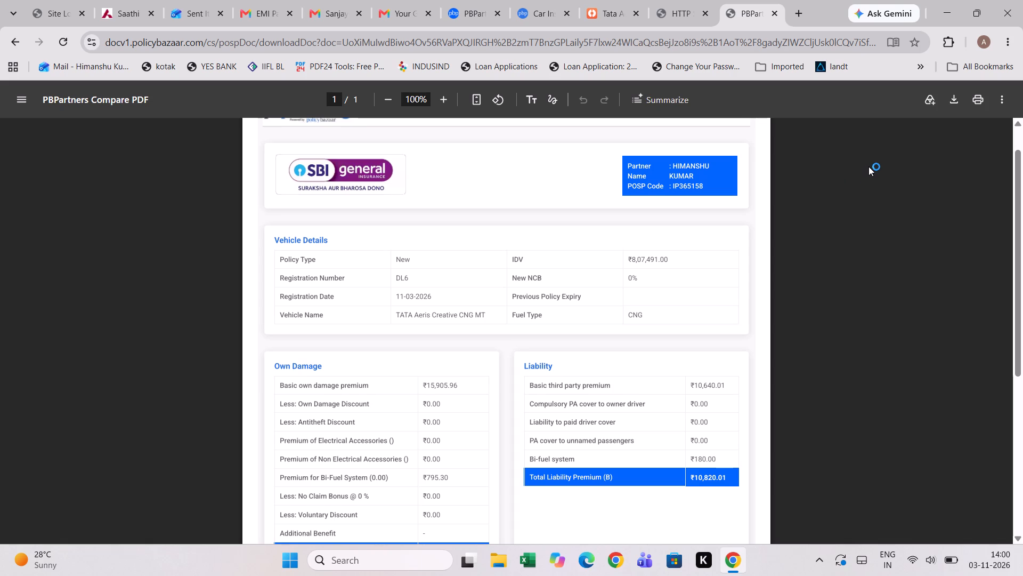
# Download the quote PDF to the Downloads folder under the file name QuoteShare.
pyautogui.click(960, 100)
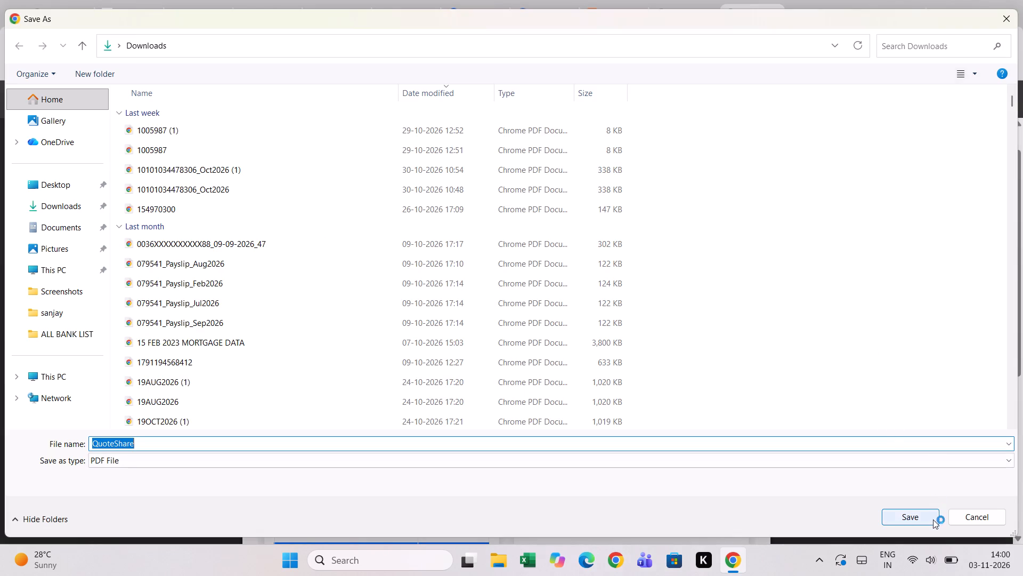
pyautogui.click(930, 521)
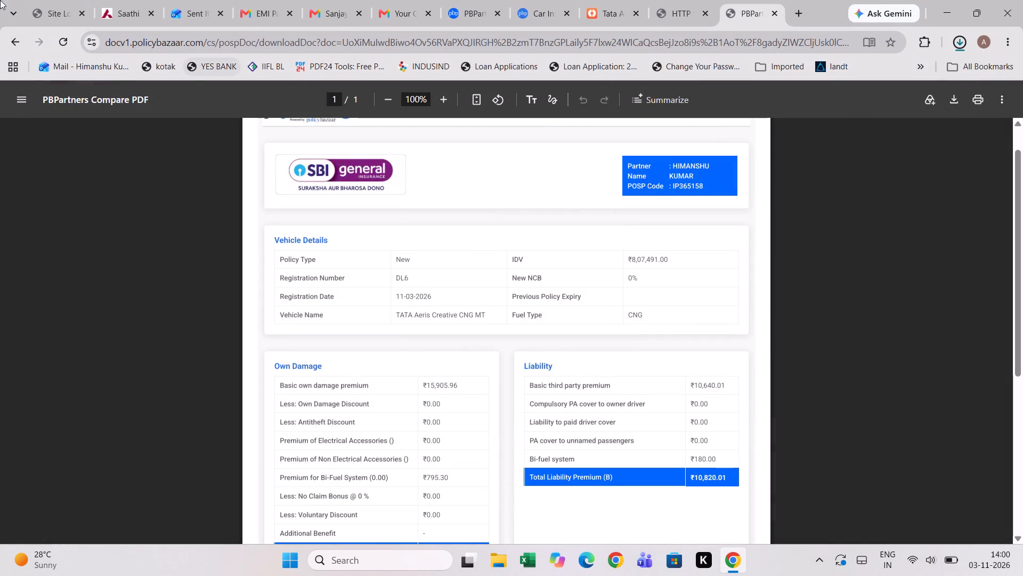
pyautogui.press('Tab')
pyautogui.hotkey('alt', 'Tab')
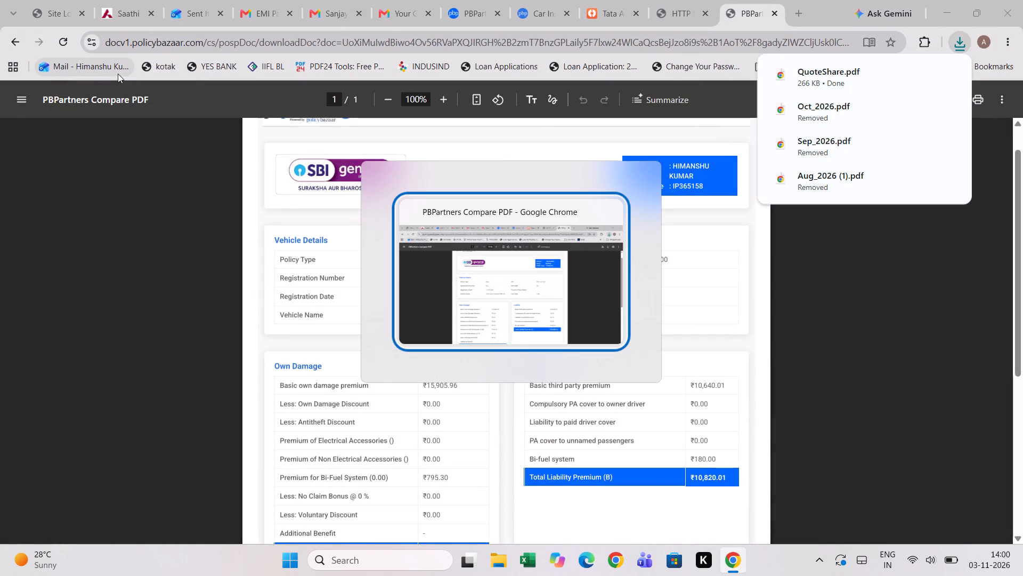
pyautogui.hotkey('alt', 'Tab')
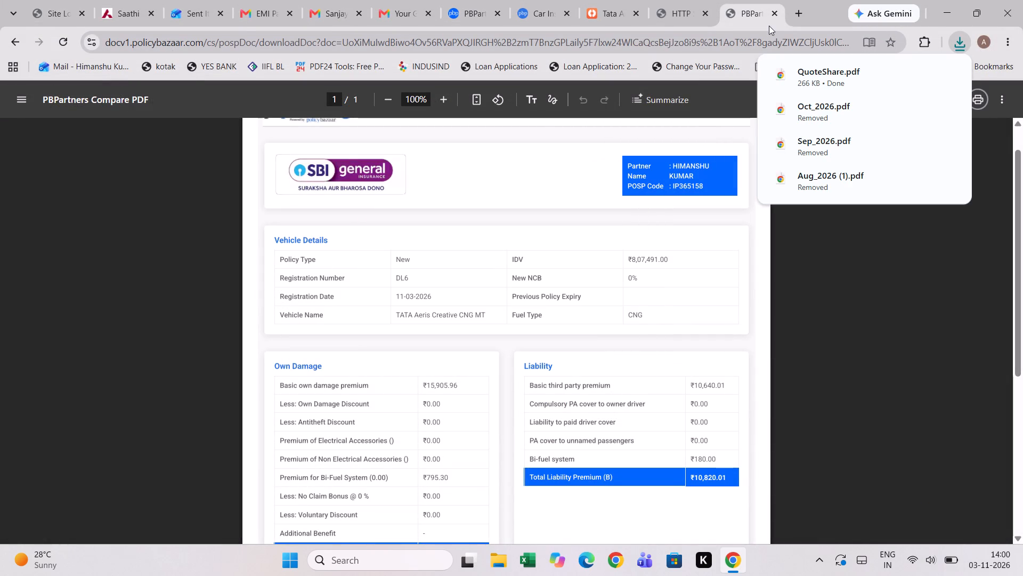
# Open a new browser tab and start entering a site address.
pyautogui.click(802, 19)
pyautogui.press('w')
pyautogui.press('e')
pyautogui.press('BackSpace')
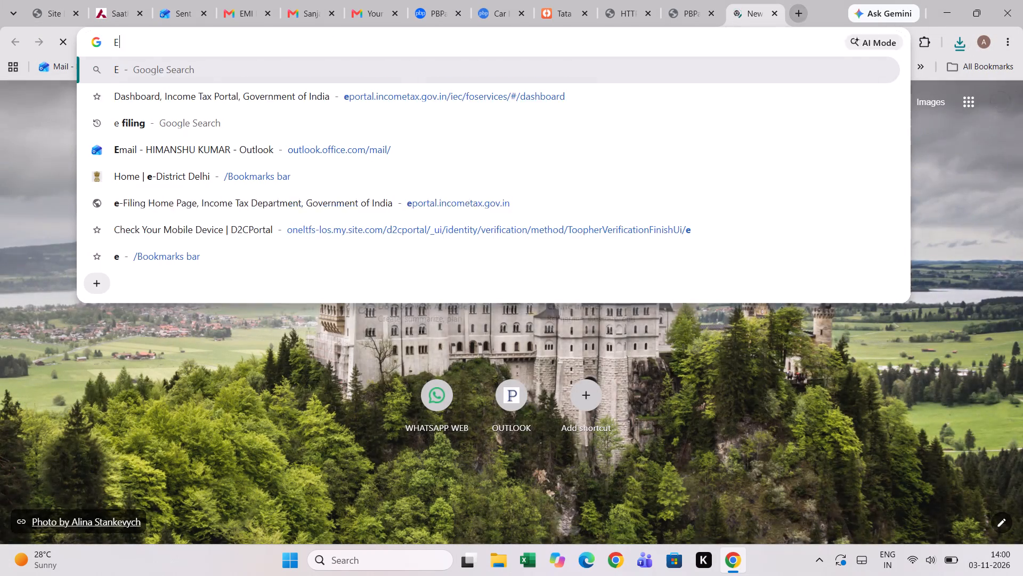
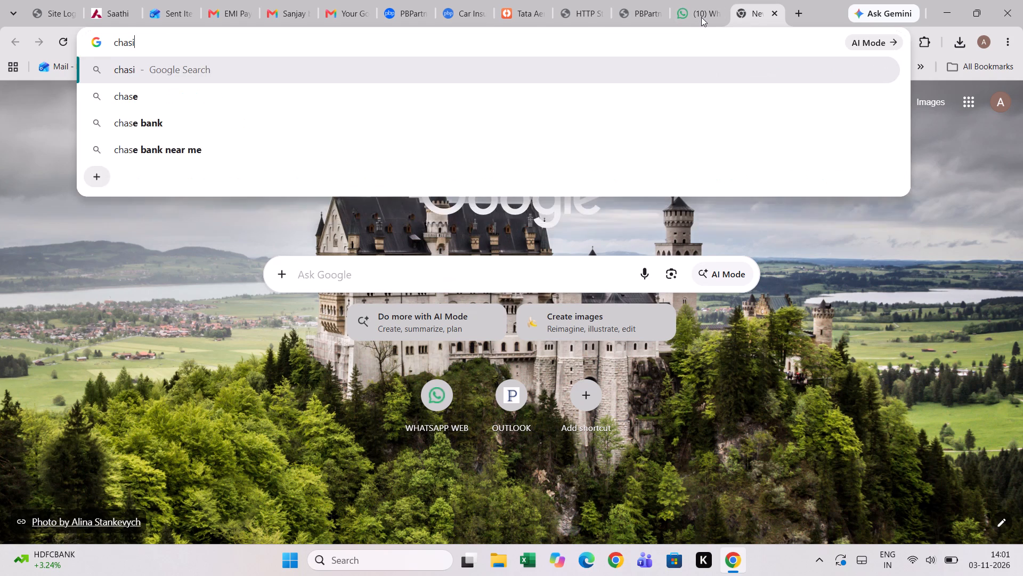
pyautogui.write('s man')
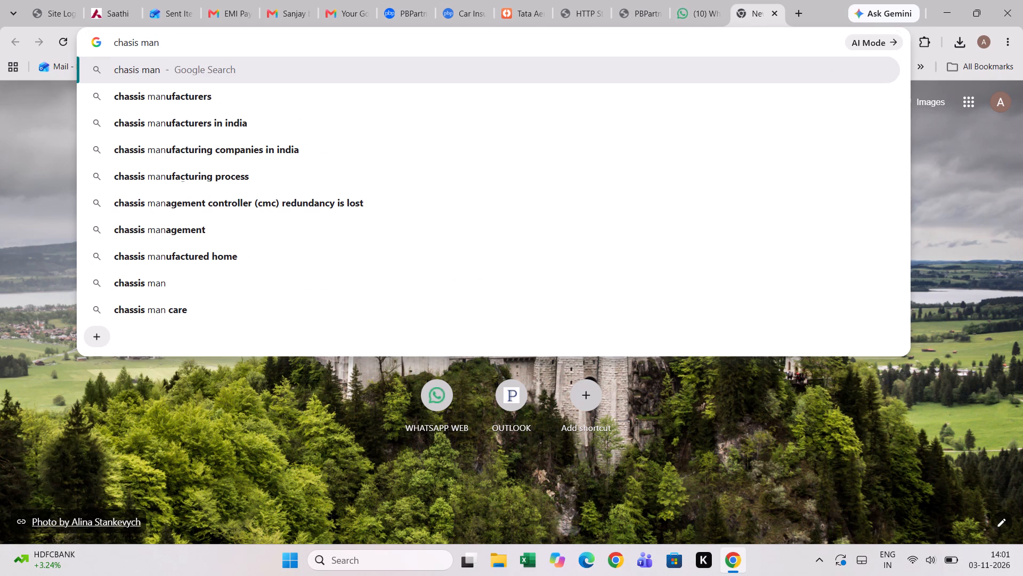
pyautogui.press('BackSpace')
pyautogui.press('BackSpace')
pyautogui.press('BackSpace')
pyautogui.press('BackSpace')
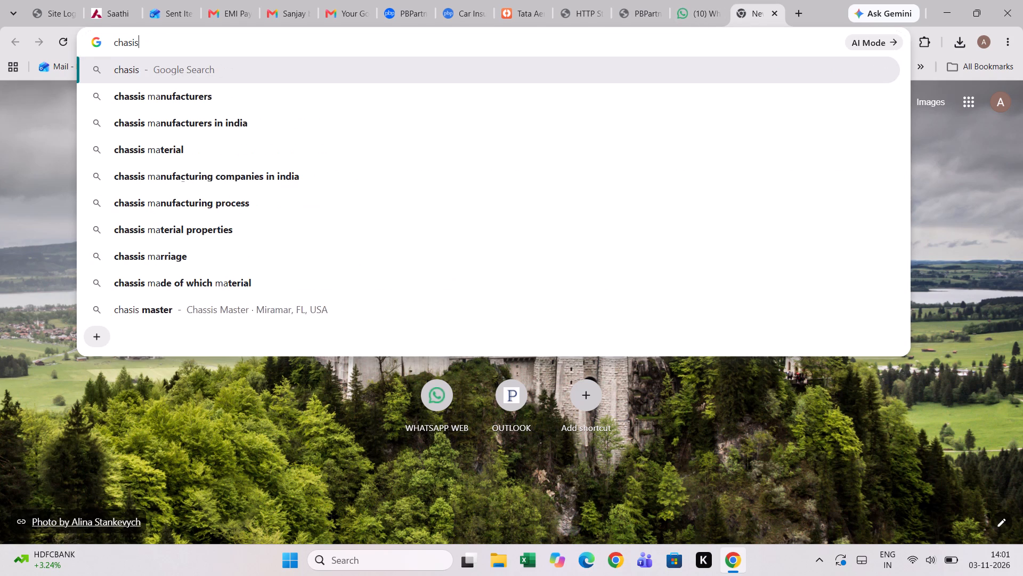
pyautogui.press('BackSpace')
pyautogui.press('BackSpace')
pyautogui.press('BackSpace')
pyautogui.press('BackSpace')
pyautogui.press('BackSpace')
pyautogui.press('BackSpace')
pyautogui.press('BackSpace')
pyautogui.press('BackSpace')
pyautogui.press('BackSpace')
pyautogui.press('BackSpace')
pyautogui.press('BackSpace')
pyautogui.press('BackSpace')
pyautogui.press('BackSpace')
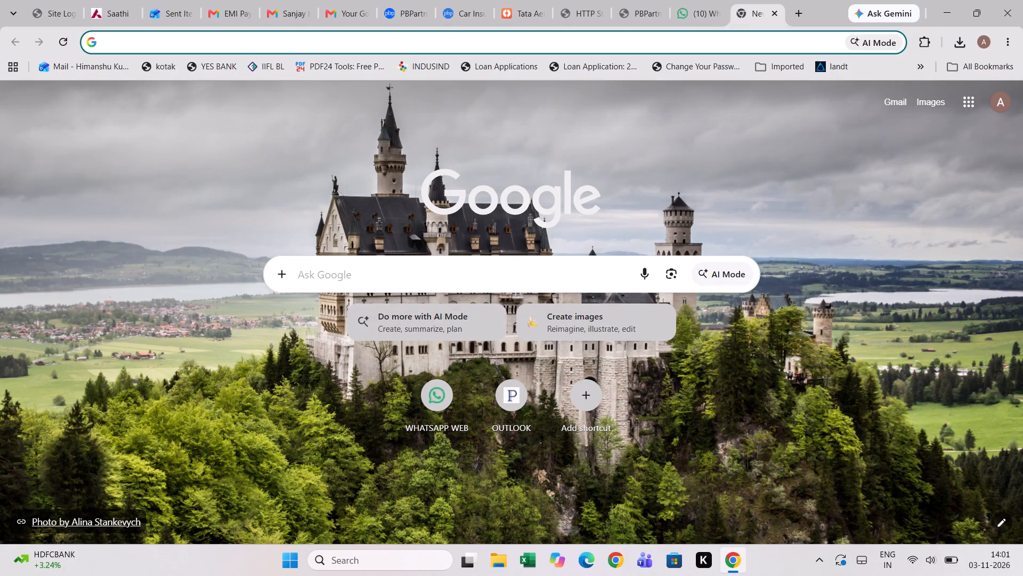
# Search Google for "manufacturing for TATA CHECK" to find how to check a Tata car's manufacturing date.
pyautogui.write('MANI')
pyautogui.press('BackSpace')
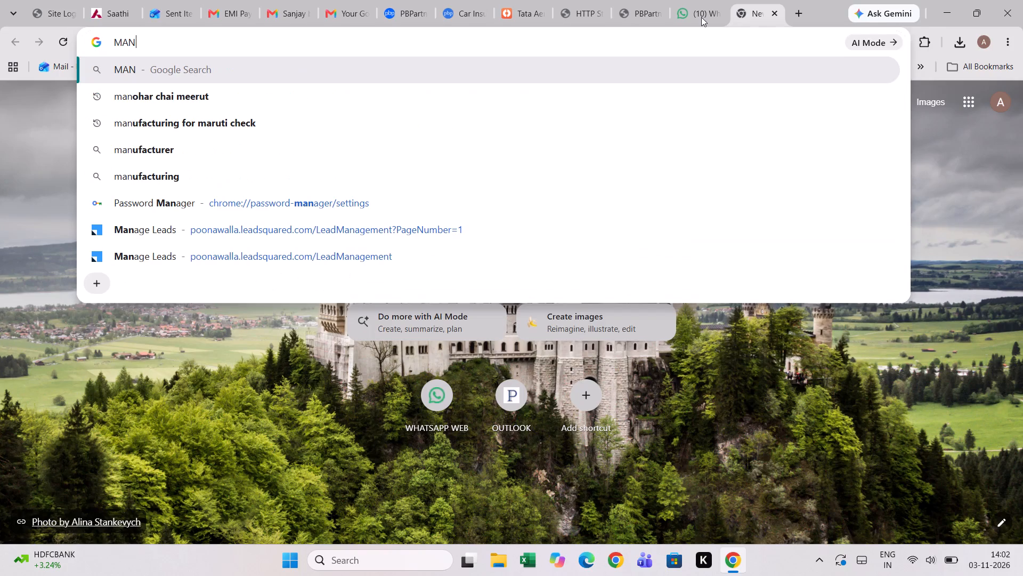
pyautogui.press('u')
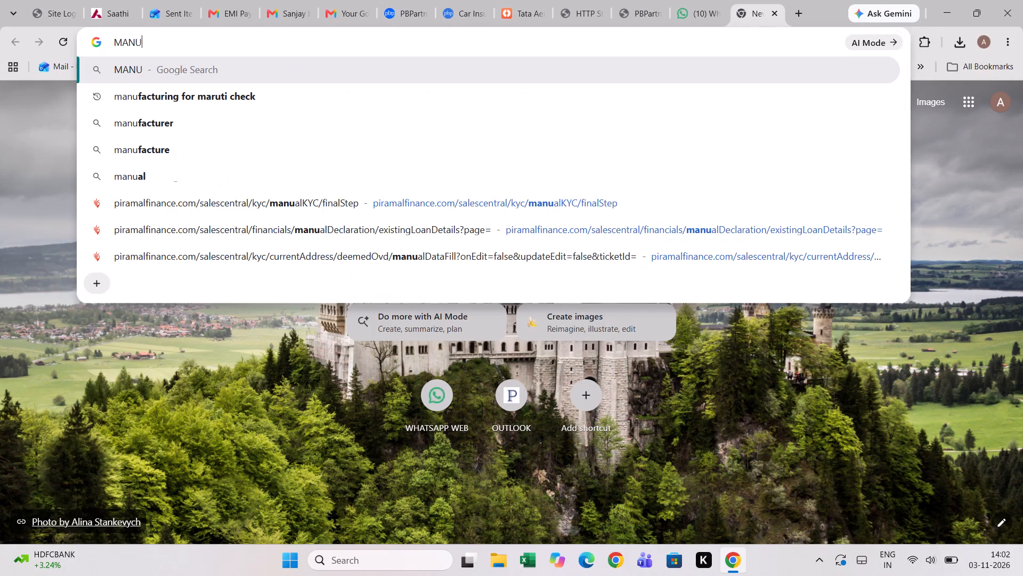
pyautogui.press('Down')
pyautogui.press('BackSpace')
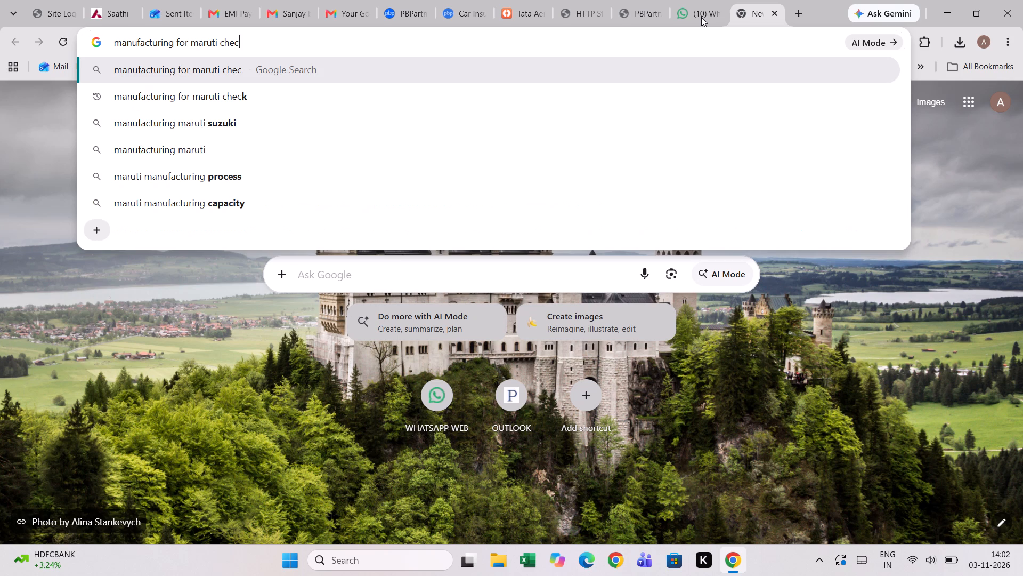
pyautogui.press('BackSpace')
pyautogui.press('BackSpace')
pyautogui.press('BackSpace')
pyautogui.press('BackSpace')
pyautogui.press('BackSpace')
pyautogui.press('BackSpace')
pyautogui.press('BackSpace')
pyautogui.press('BackSpace')
pyautogui.press('BackSpace')
pyautogui.press('BackSpace')
pyautogui.press('BackSpace')
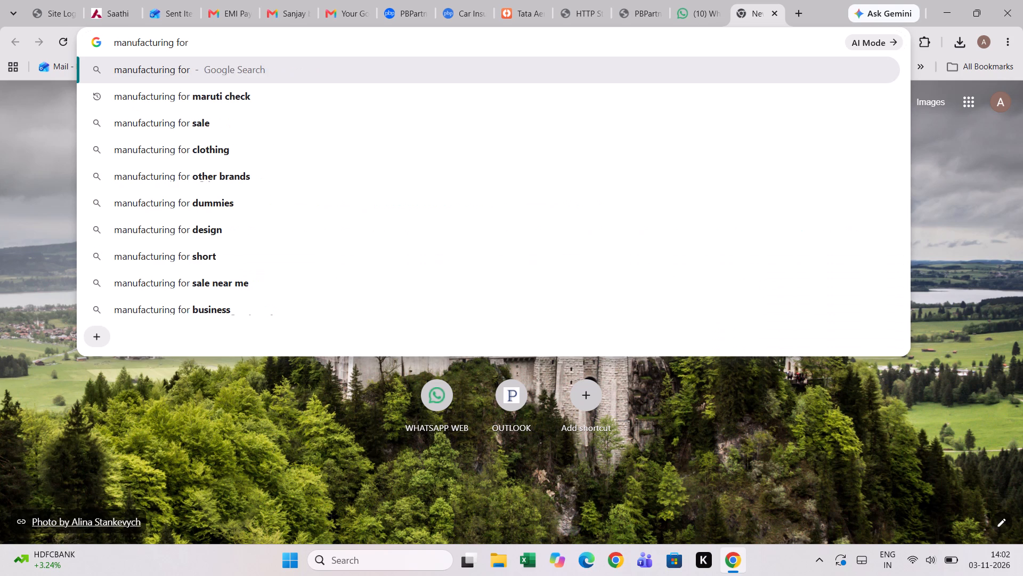
pyautogui.write('TAT')
pyautogui.press('space')
pyautogui.press('BackSpace')
pyautogui.write('A CHECK')
pyautogui.press('Return')
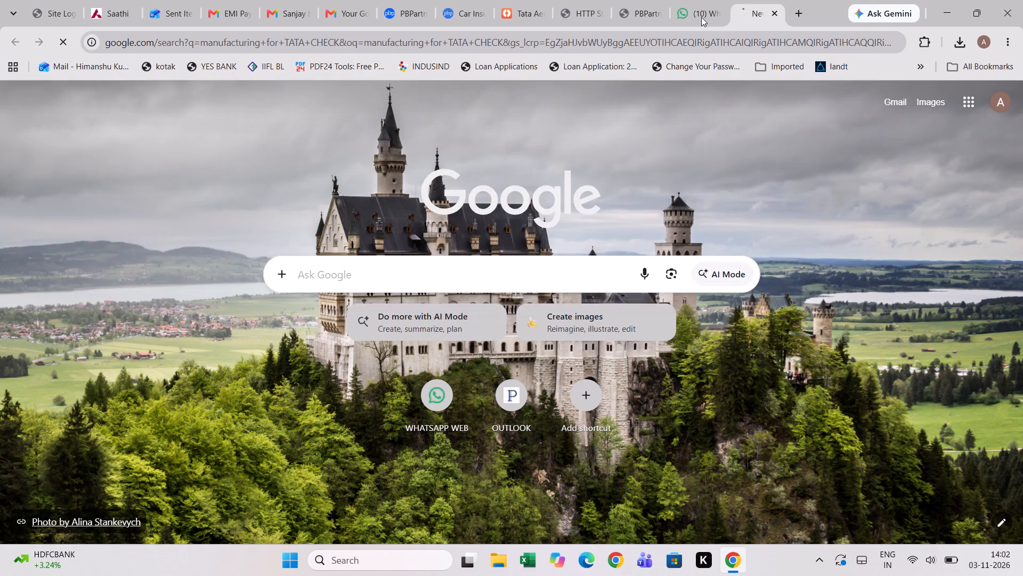
# Open the V3Cars search result "Tata VIN Decoder: Check Manufacturing Month & Year".
pyautogui.click(346, 237)
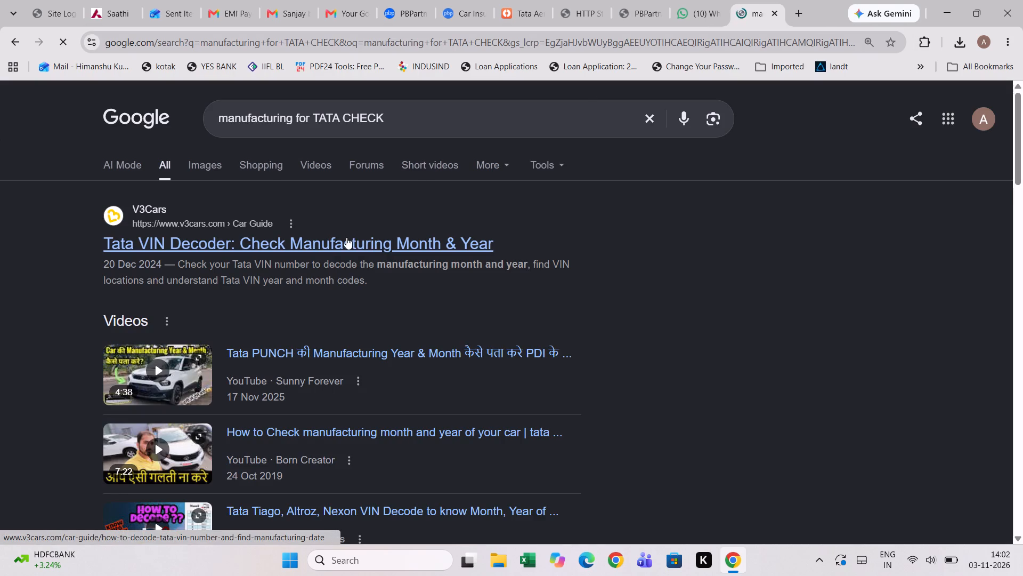
# Examine the year and month code tables in the Tata VIN decoding article, collapsing the advertisement that covers them.
pyautogui.scroll(-2, 343, 383)
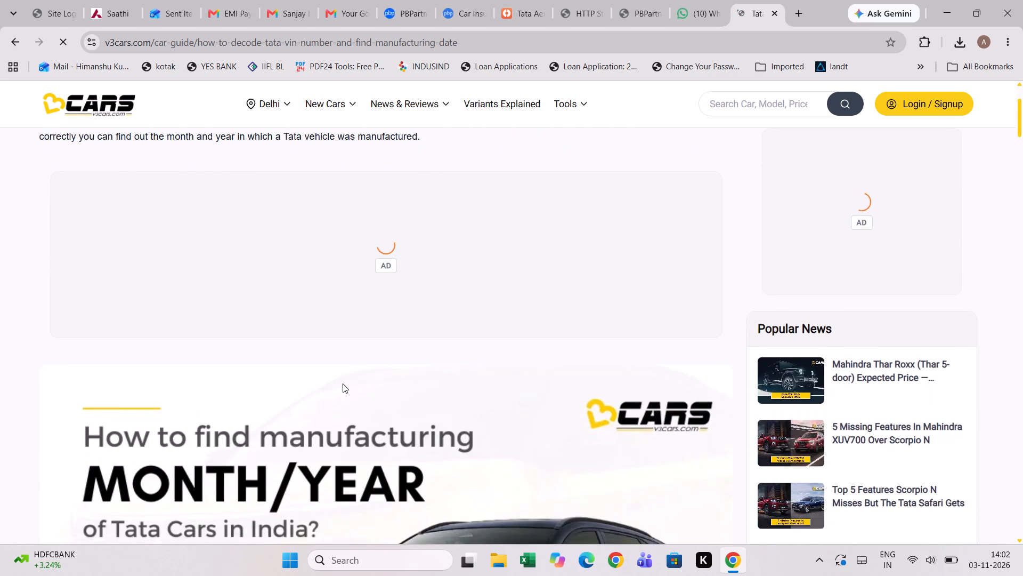
pyautogui.scroll(-1, 343, 383)
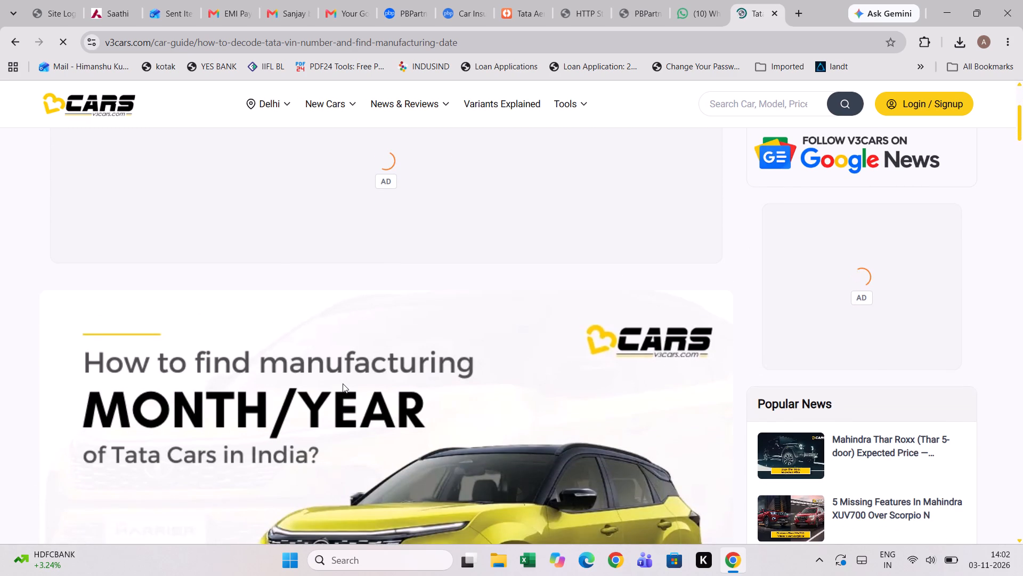
pyautogui.scroll(-4, 343, 383)
pyautogui.scroll(5, 343, 383)
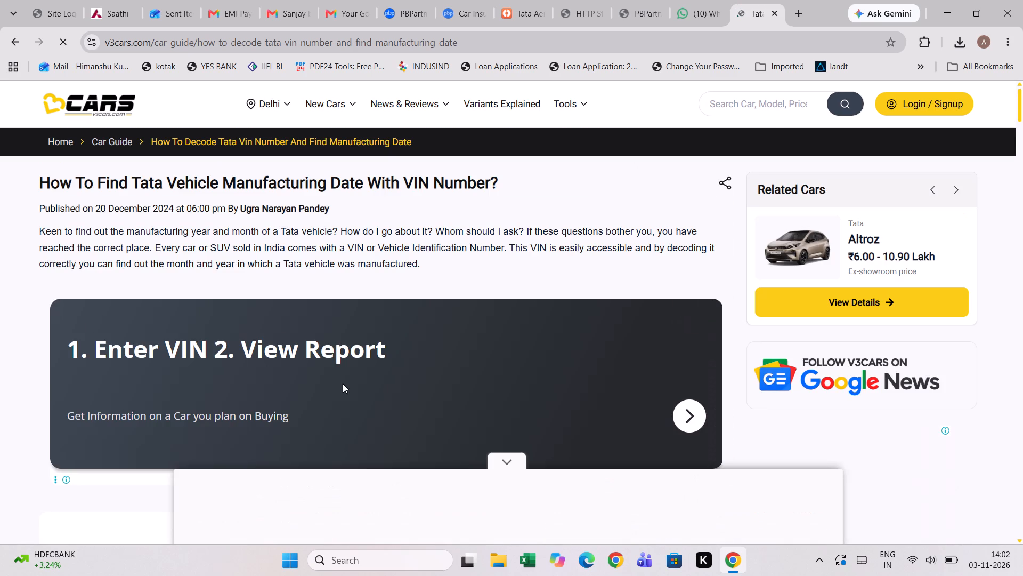
pyautogui.scroll(-6, 437, 393)
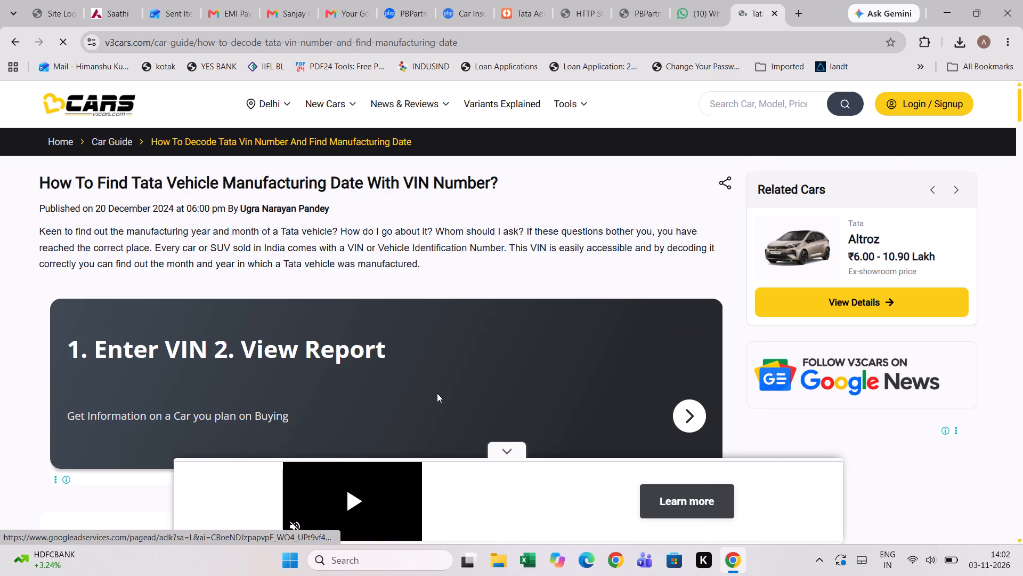
pyautogui.scroll(-5, 437, 393)
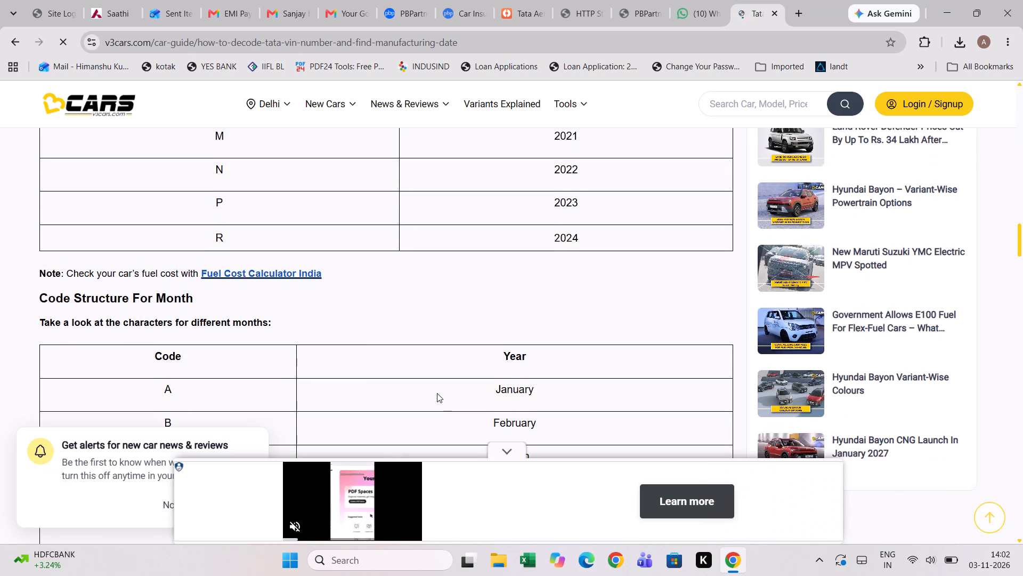
pyautogui.scroll(1, 437, 393)
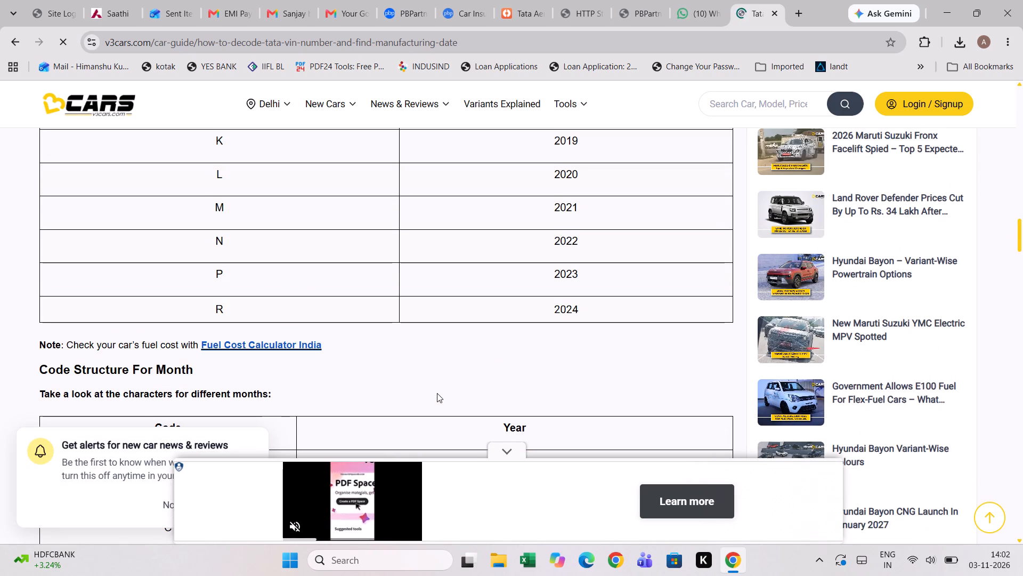
pyautogui.scroll(-1, 437, 393)
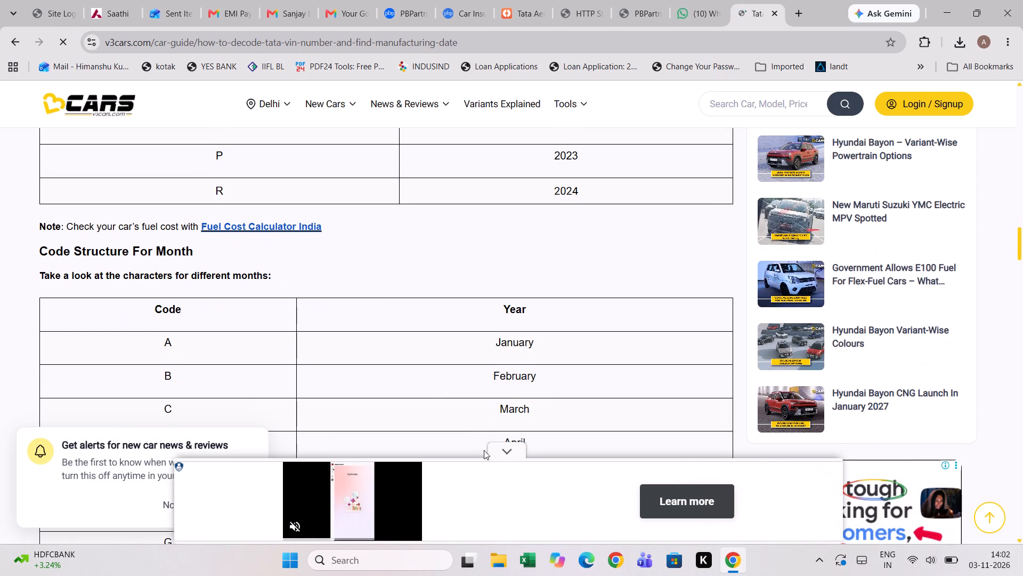
pyautogui.click(492, 448)
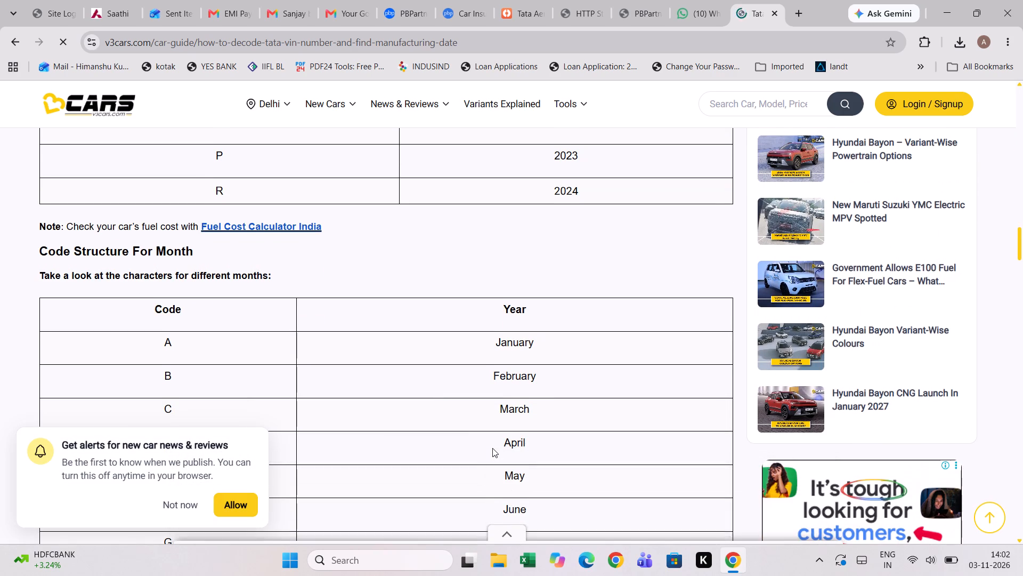
pyautogui.scroll(-2, 498, 382)
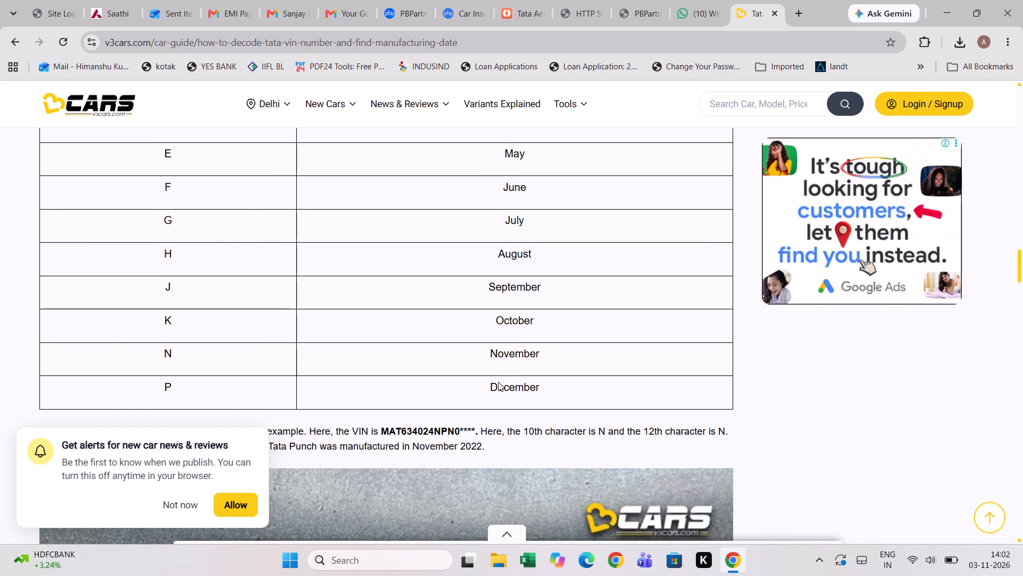
pyautogui.scroll(-2, 498, 382)
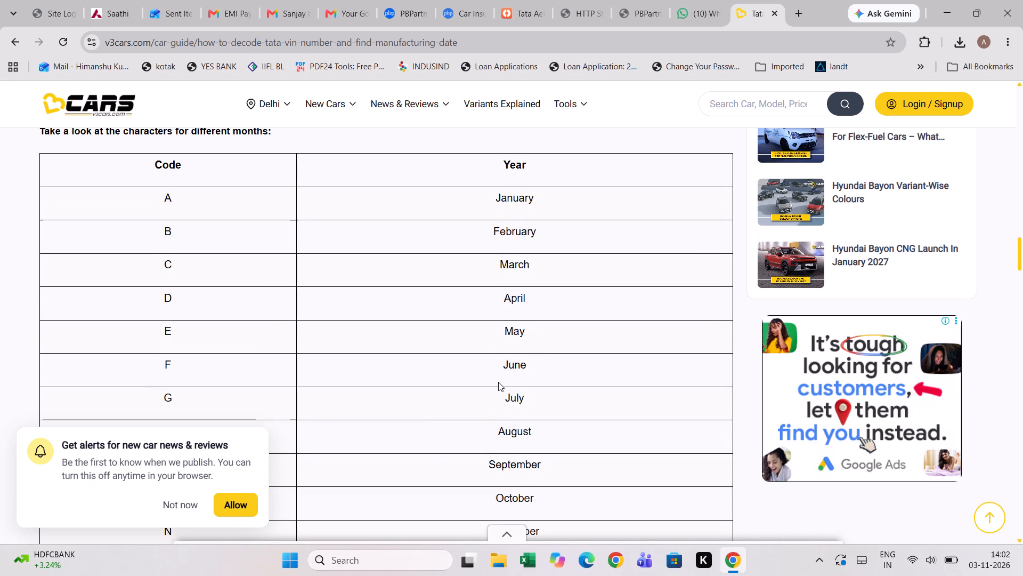
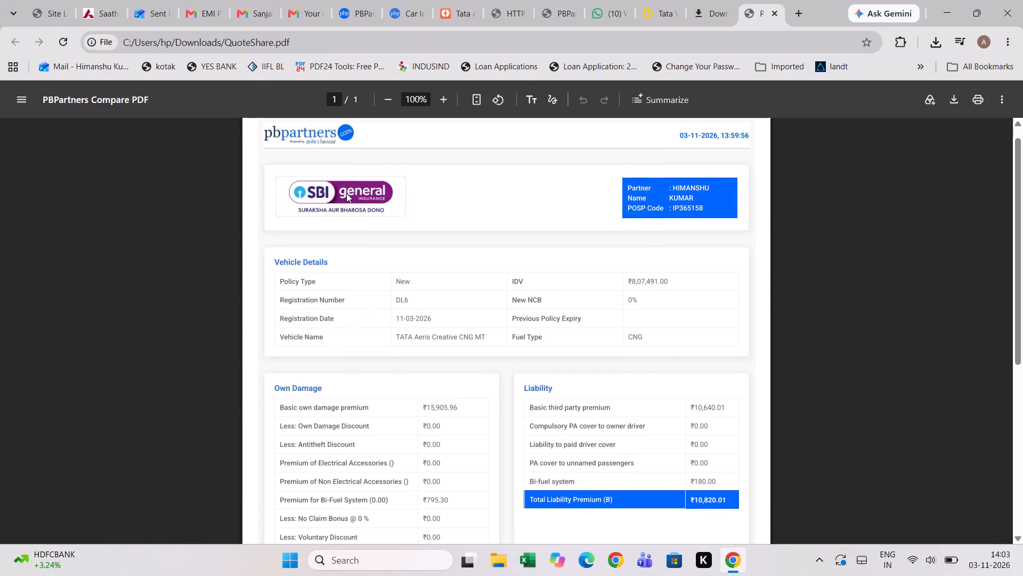
# Review the SBI General quote PDF, examining the vehicle details, own damage and liability premiums, and the add-on plan section.
pyautogui.scroll(-2, 346, 193)
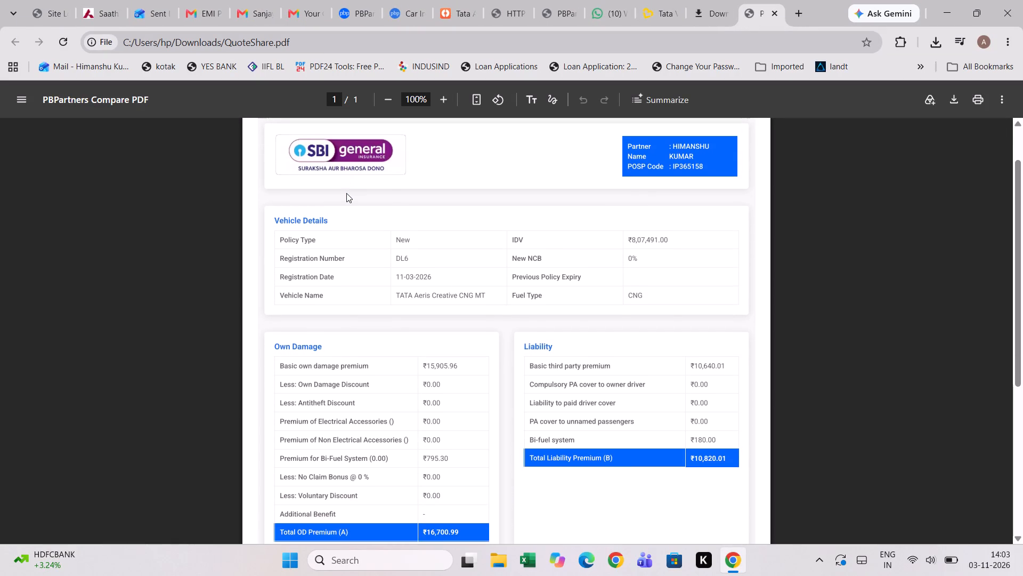
pyautogui.scroll(-2, 346, 193)
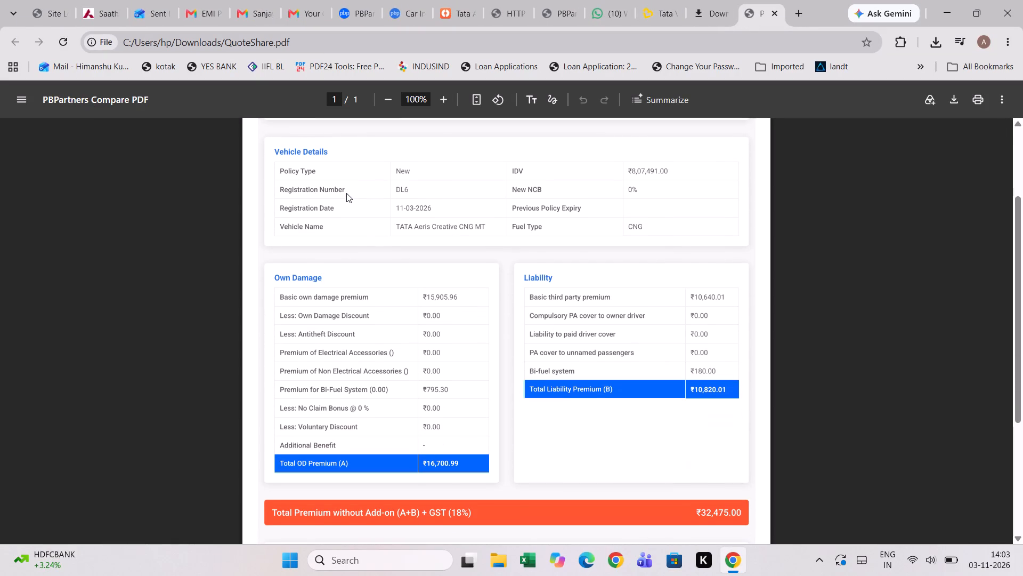
pyautogui.scroll(-7, 346, 193)
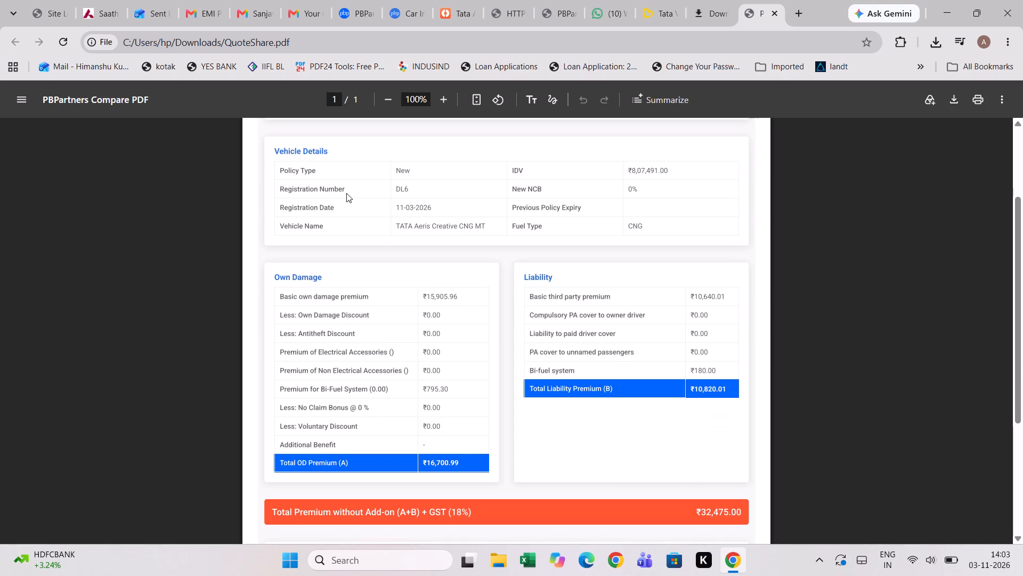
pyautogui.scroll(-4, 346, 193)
pyautogui.scroll(-2, 346, 193)
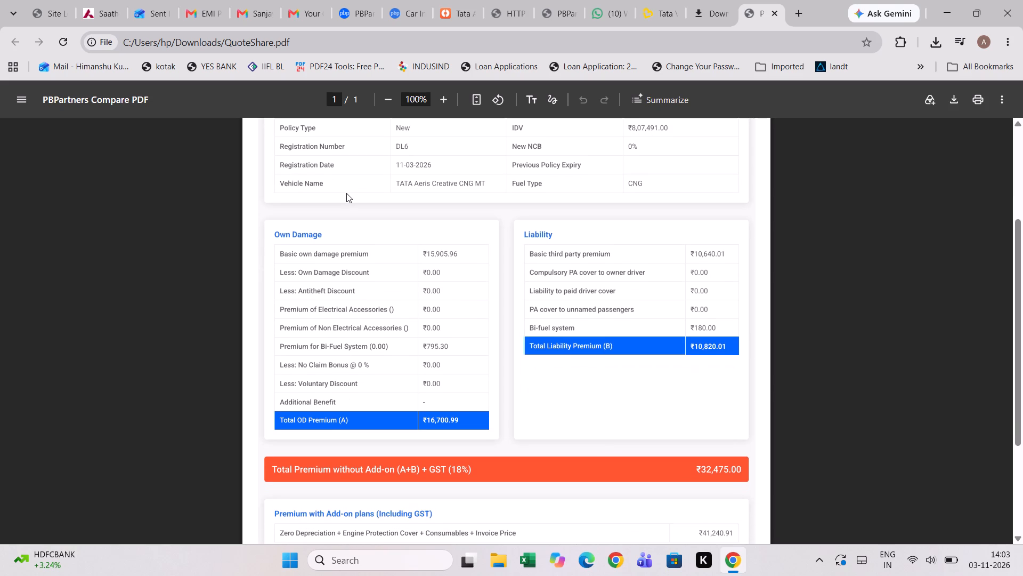
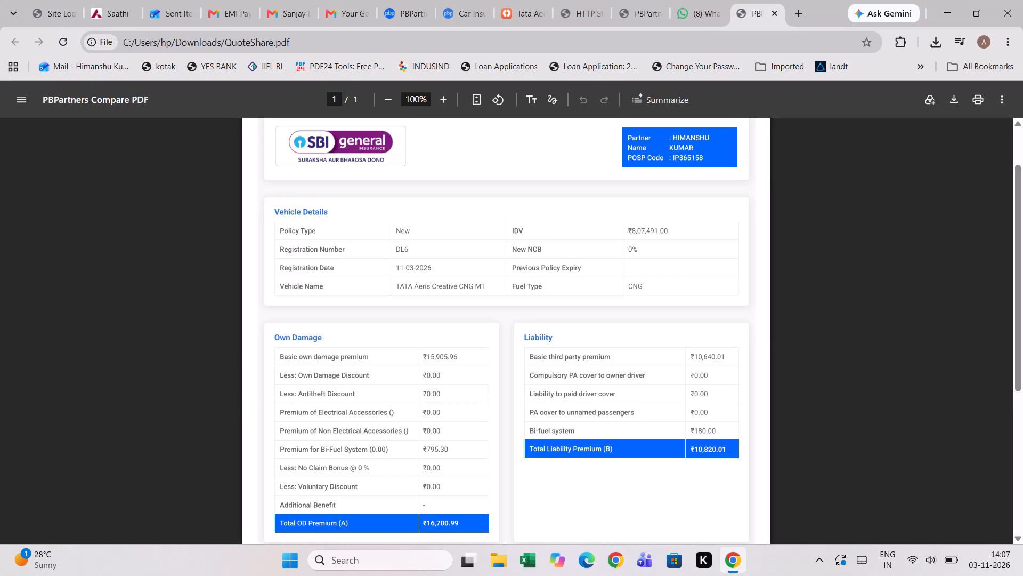
# Go back from the quote PDF to the TATA Aeris quotes page and dismiss the feedback prompt about the required quote.
pyautogui.scroll(3, 557, 257)
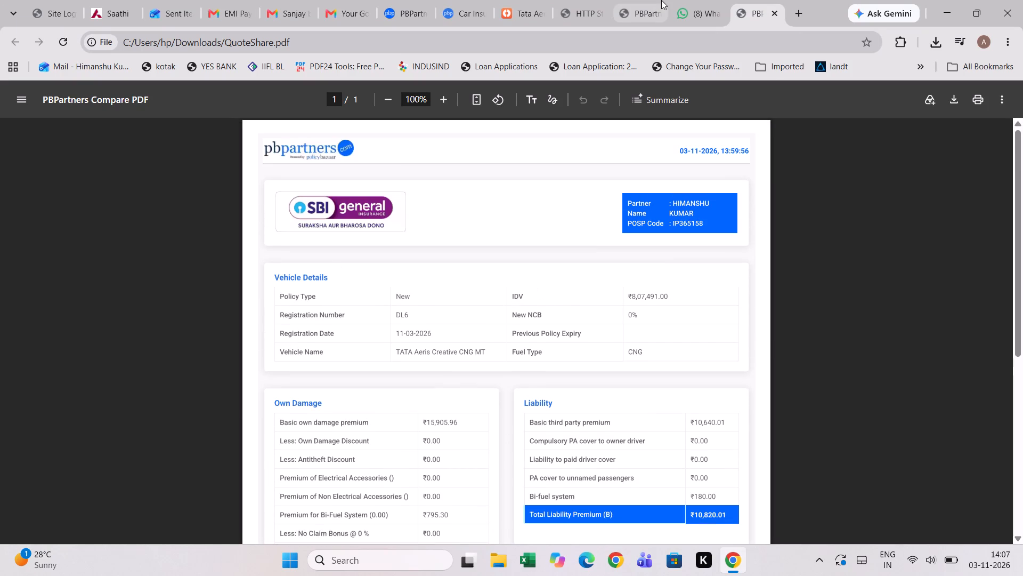
pyautogui.click(639, 4)
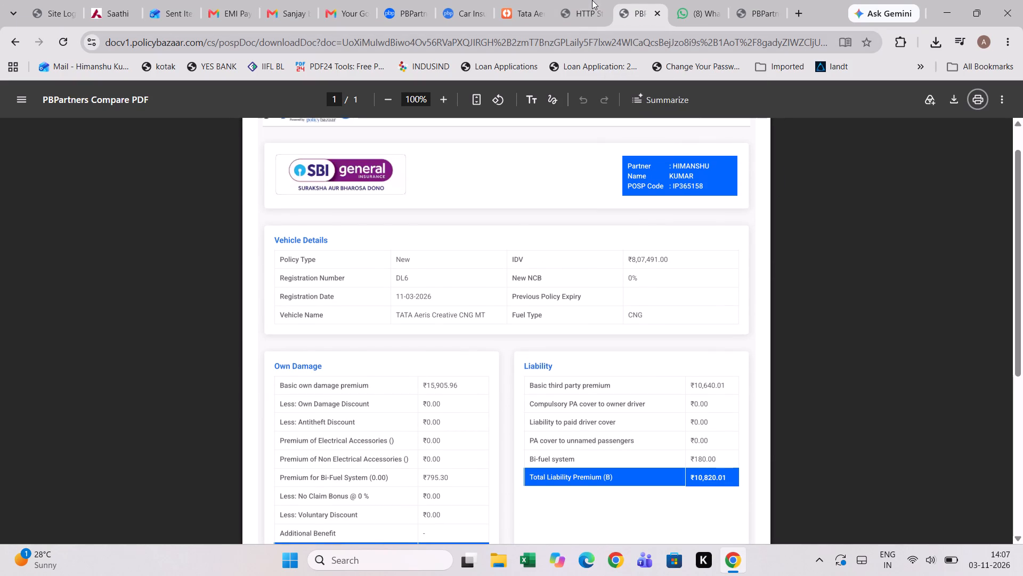
pyautogui.click(592, 0)
pyautogui.click(441, 0)
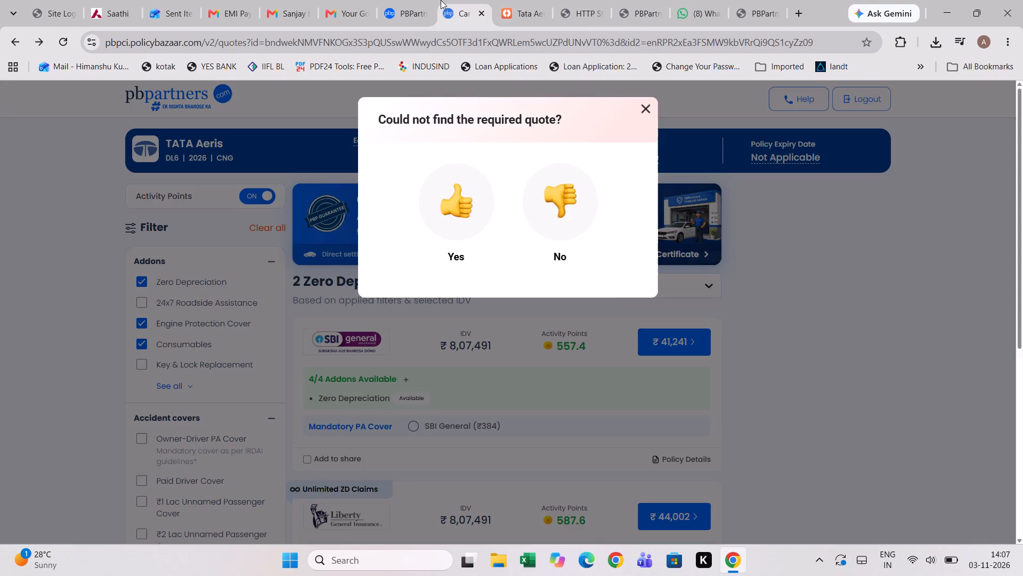
pyautogui.click(637, 110)
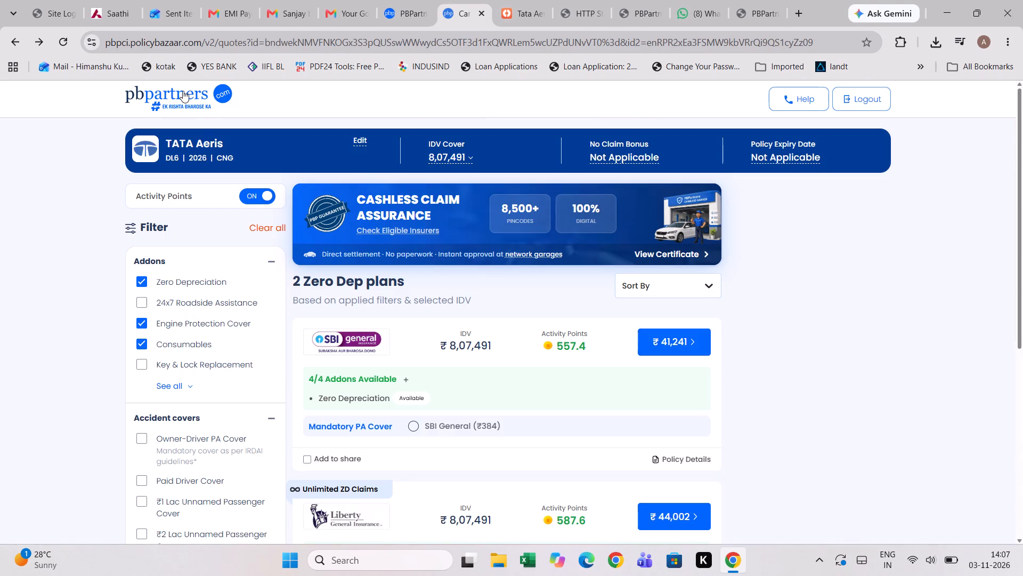
# Leave the TATA Aeris quotes and return to the PBPartners partner dashboard with the insurance selling options.
pyautogui.click(182, 90)
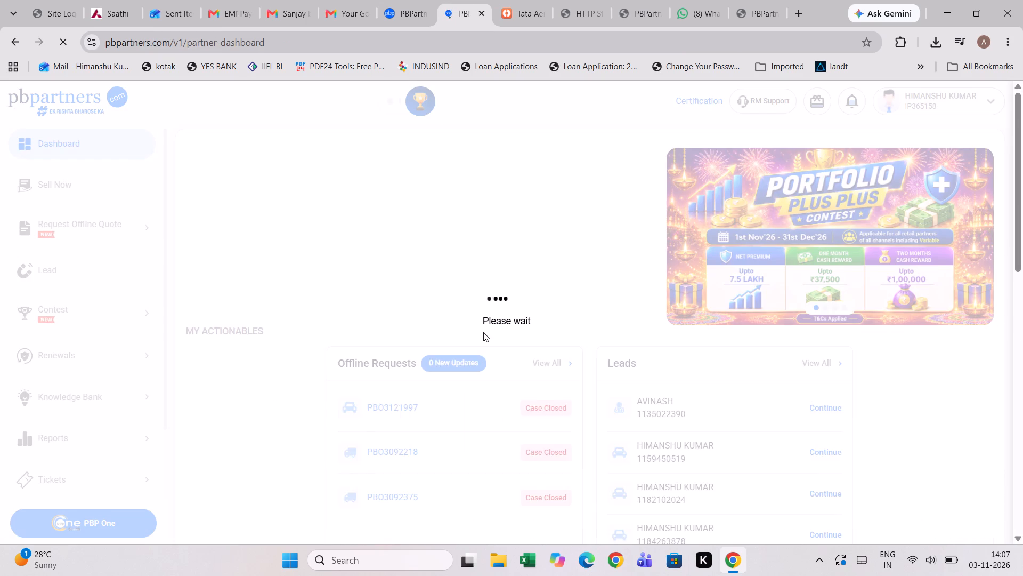
pyautogui.scroll(1, 483, 332)
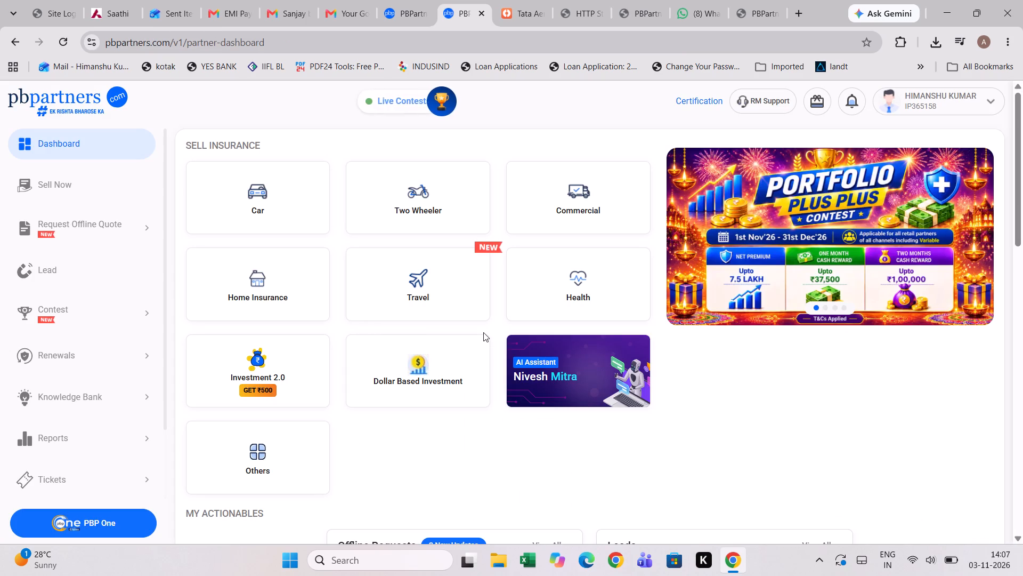
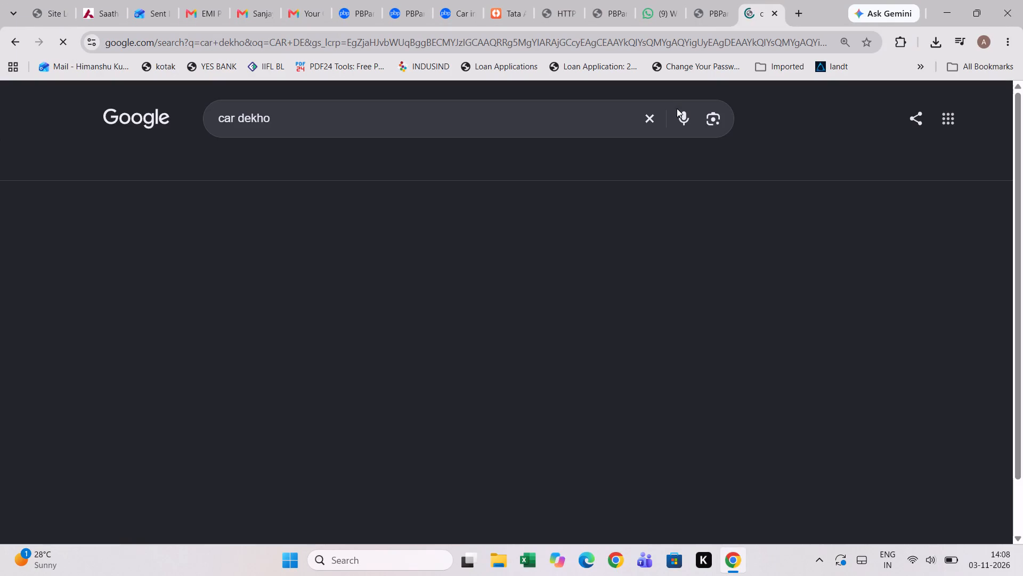
# Open the CarDekho website from the Google results for "car dekho".
pyautogui.click(312, 251)
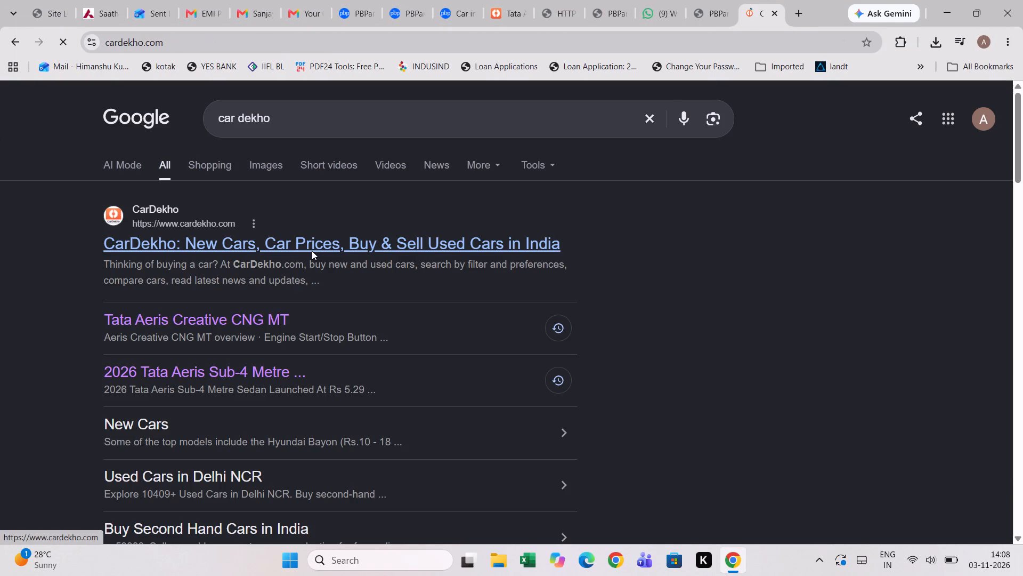
# Search CarDekho for the Tata Aeris, entering "TATA AER" to bring up matching suggestions.
pyautogui.click(415, 109)
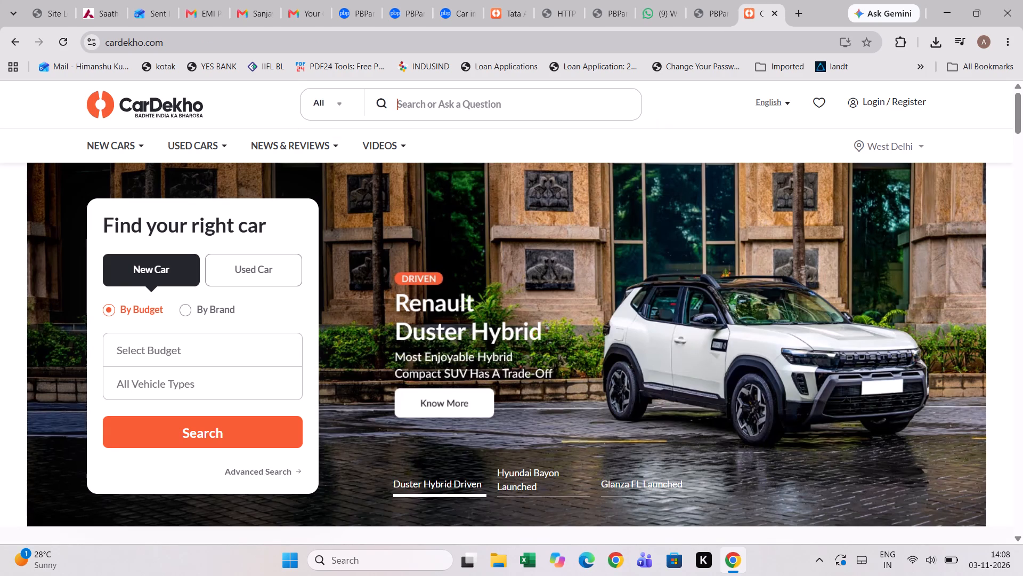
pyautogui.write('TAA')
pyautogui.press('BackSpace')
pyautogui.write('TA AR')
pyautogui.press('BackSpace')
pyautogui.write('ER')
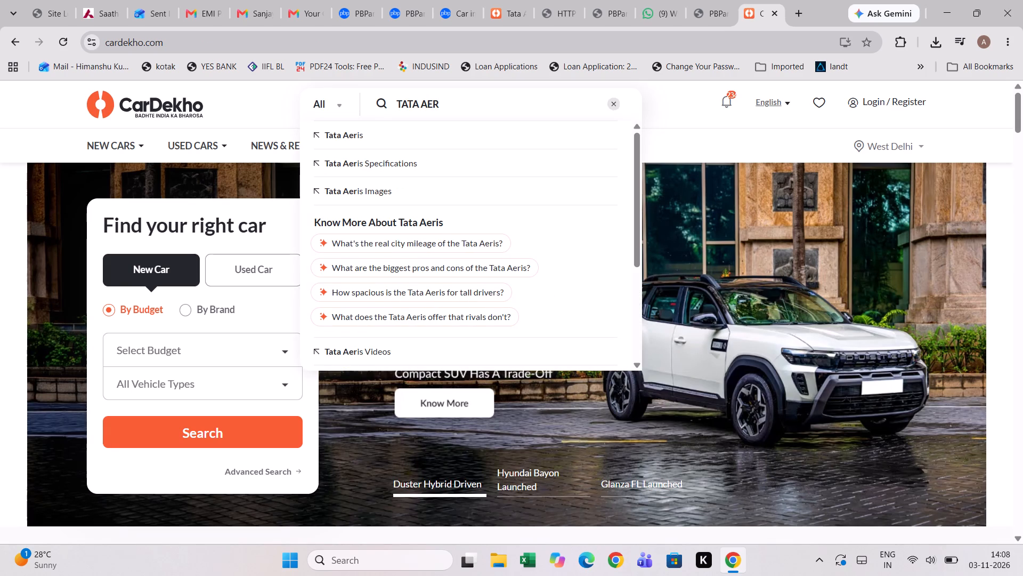
# Search CarDekho for TATA AERIS CNG, completing the partly entered query.
pyautogui.write('IS CNG')
pyautogui.press('Return')
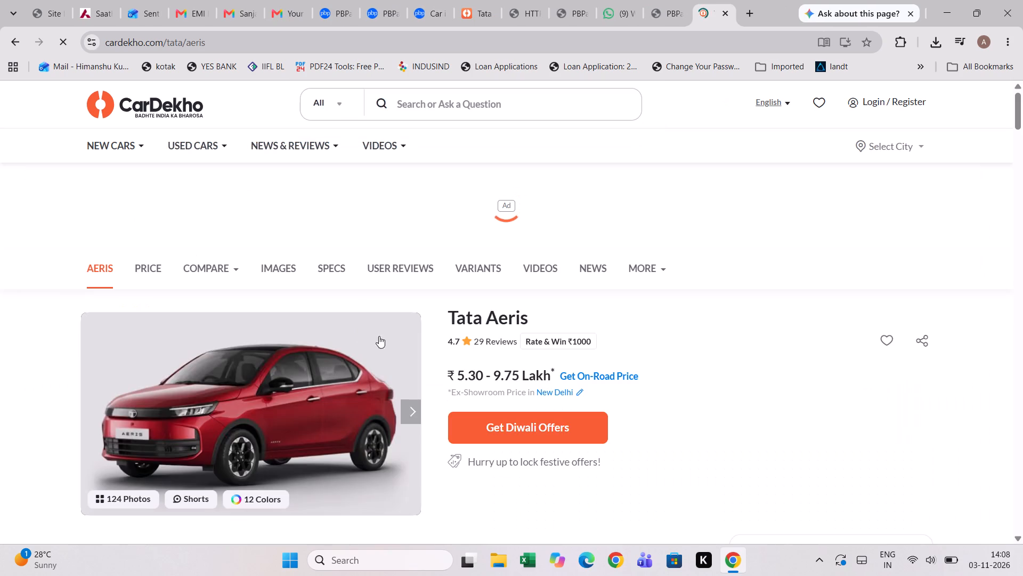
# Expand the full Tata Aeris variant list and open the Aeris Creative Petrol MT variant page.
pyautogui.scroll(-3, 568, 411)
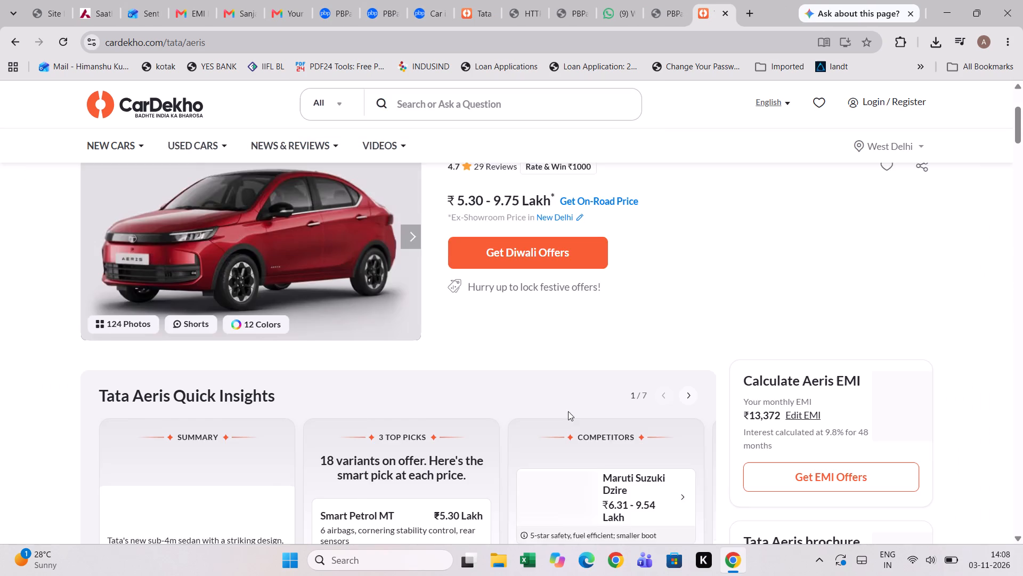
pyautogui.scroll(-5, 568, 411)
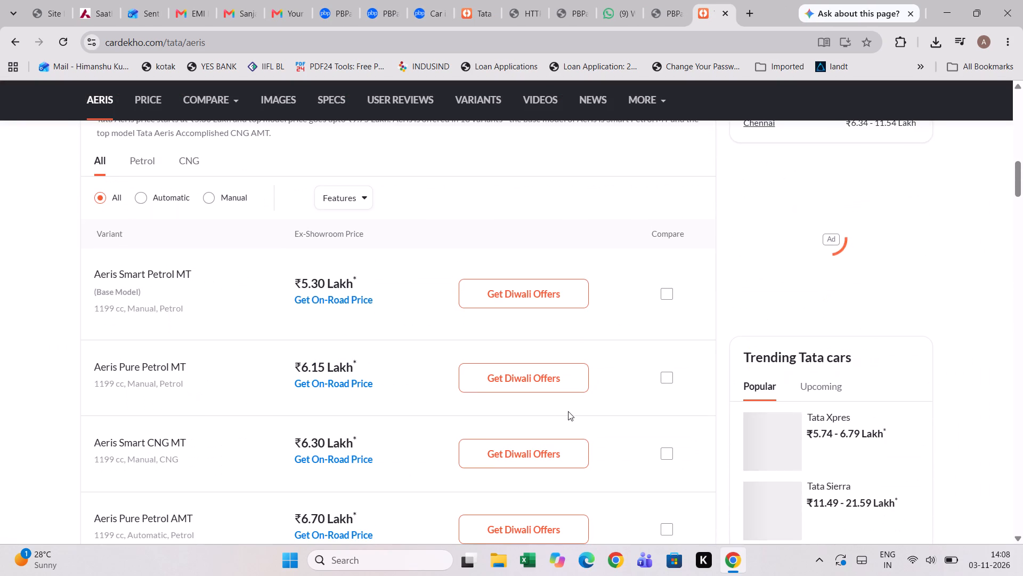
pyautogui.scroll(-2, 468, 431)
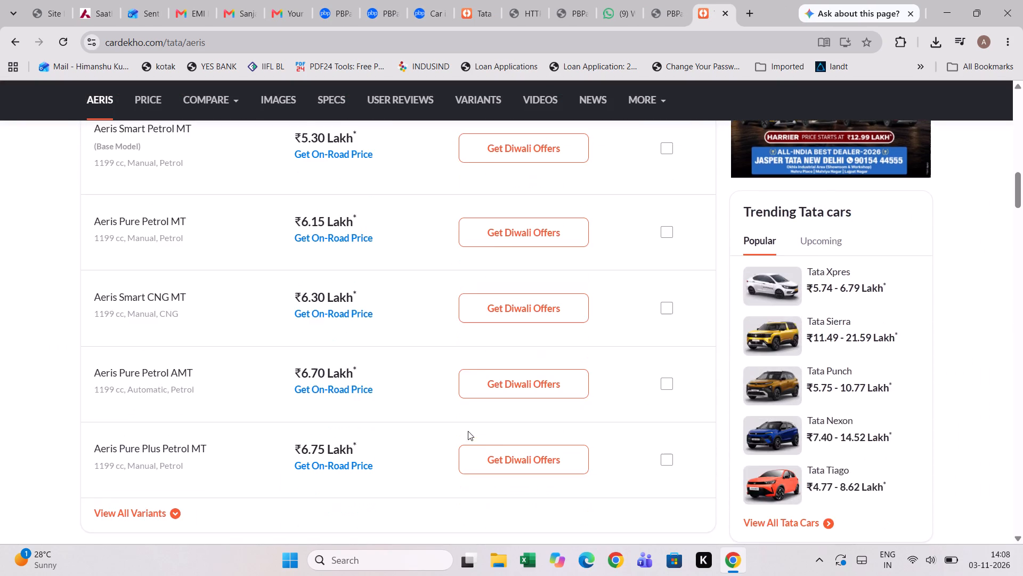
pyautogui.scroll(-1, 468, 431)
pyautogui.click(181, 455)
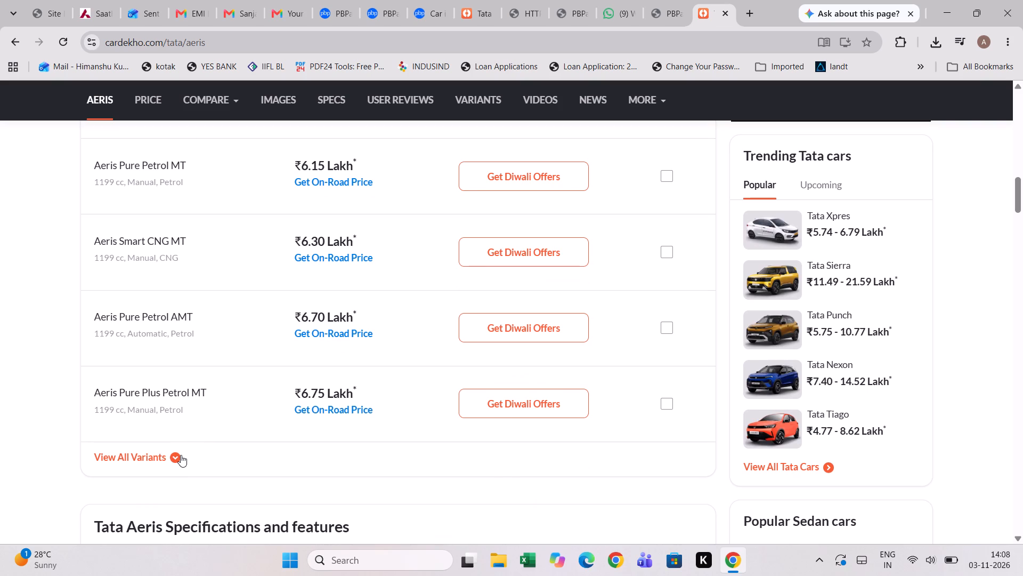
pyautogui.scroll(-1, 380, 487)
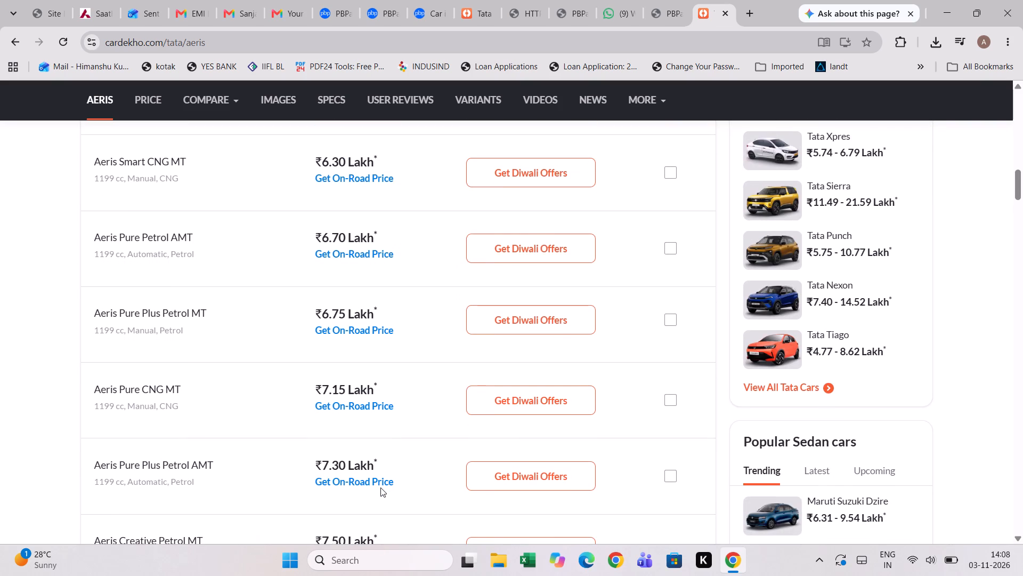
pyautogui.scroll(-1, 381, 486)
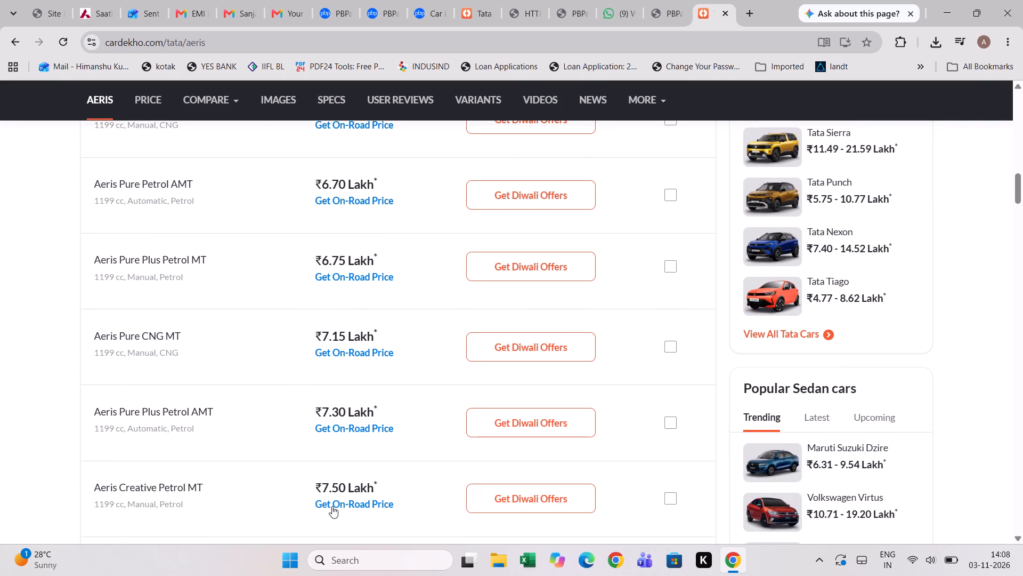
pyautogui.click(191, 484)
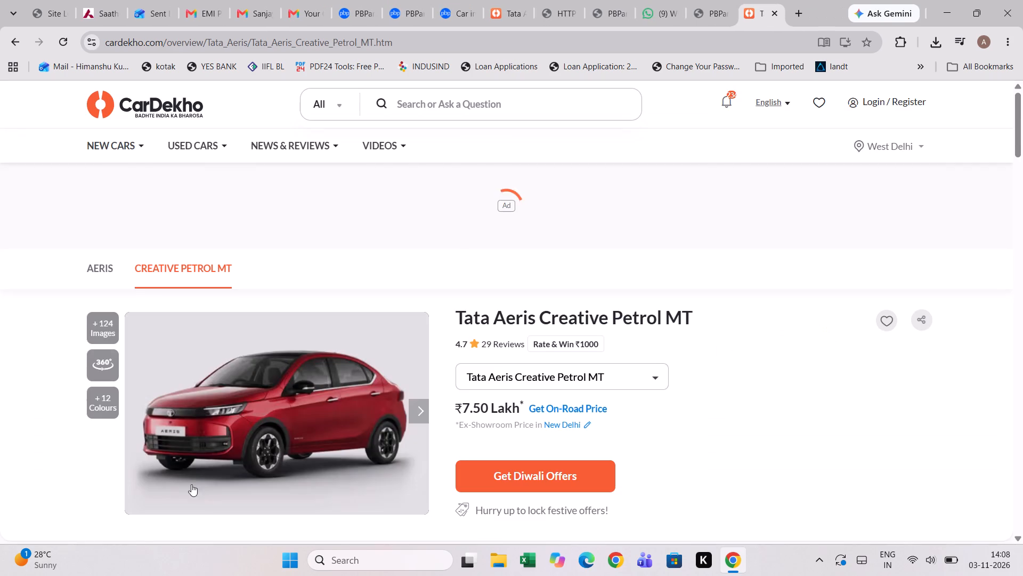
# Switch the displayed Tata Aeris variant to Creative CNG MT (CNG).
pyautogui.scroll(-3, 427, 502)
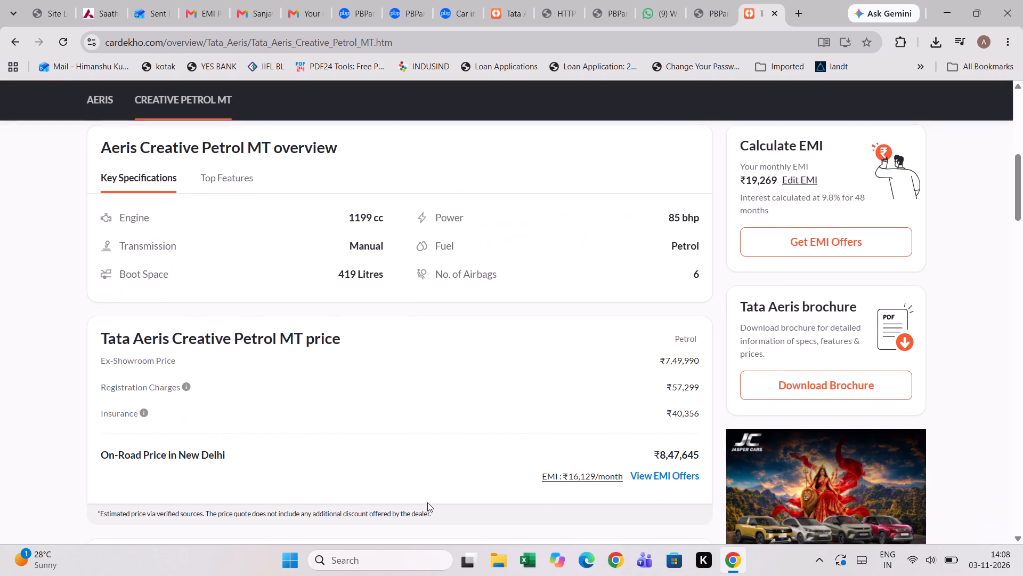
pyautogui.scroll(-2, 427, 502)
pyautogui.scroll(2, 427, 502)
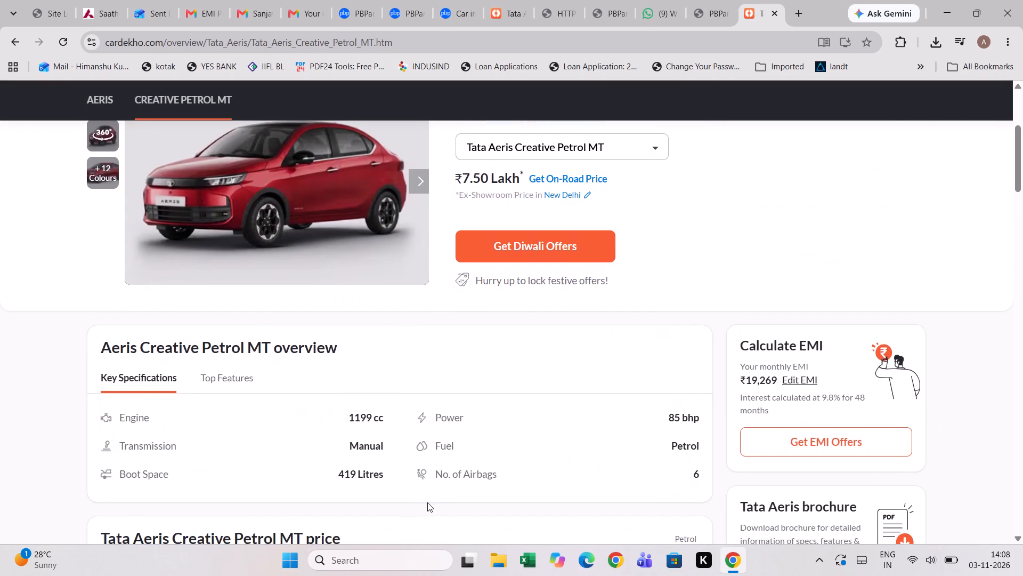
pyautogui.scroll(-1, 427, 502)
pyautogui.scroll(1, 422, 532)
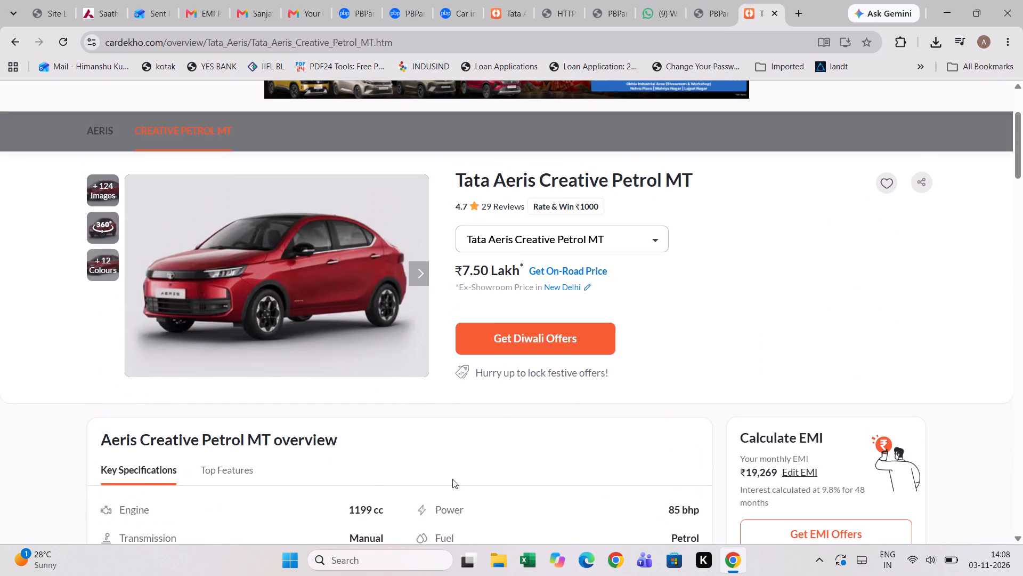
pyautogui.click(598, 236)
pyautogui.scroll(-1, 561, 297)
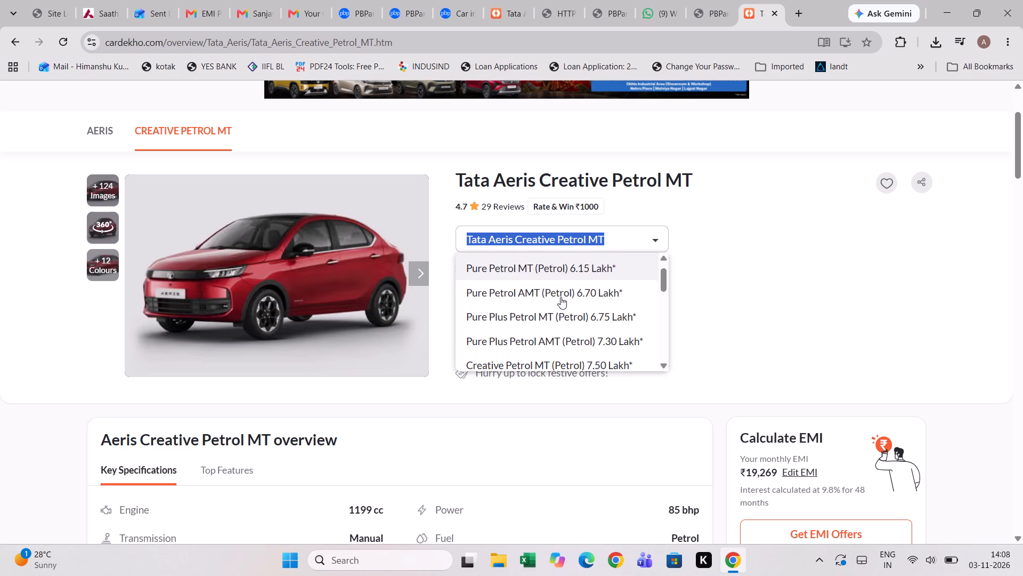
pyautogui.scroll(-2, 561, 297)
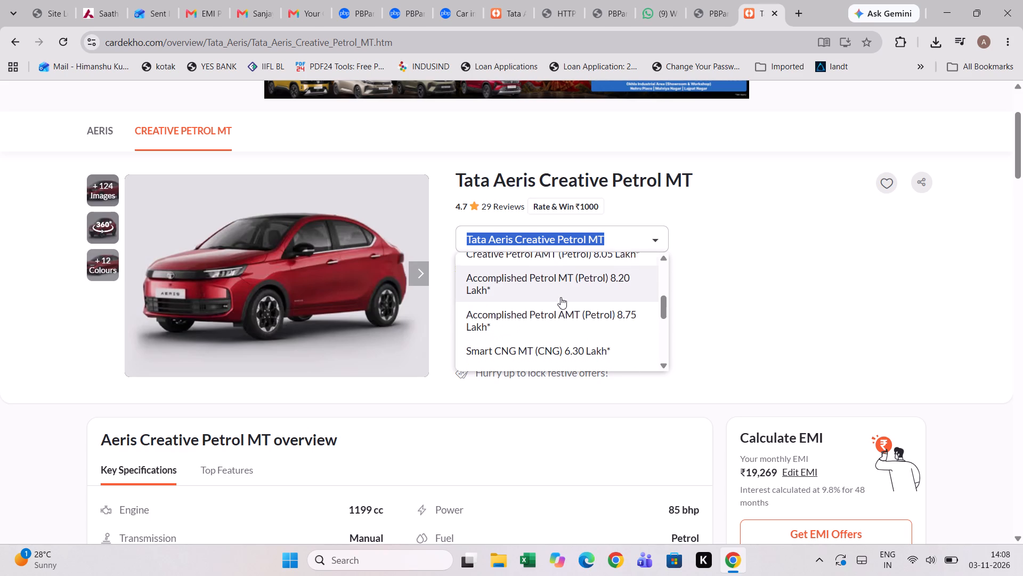
pyautogui.scroll(-2, 561, 297)
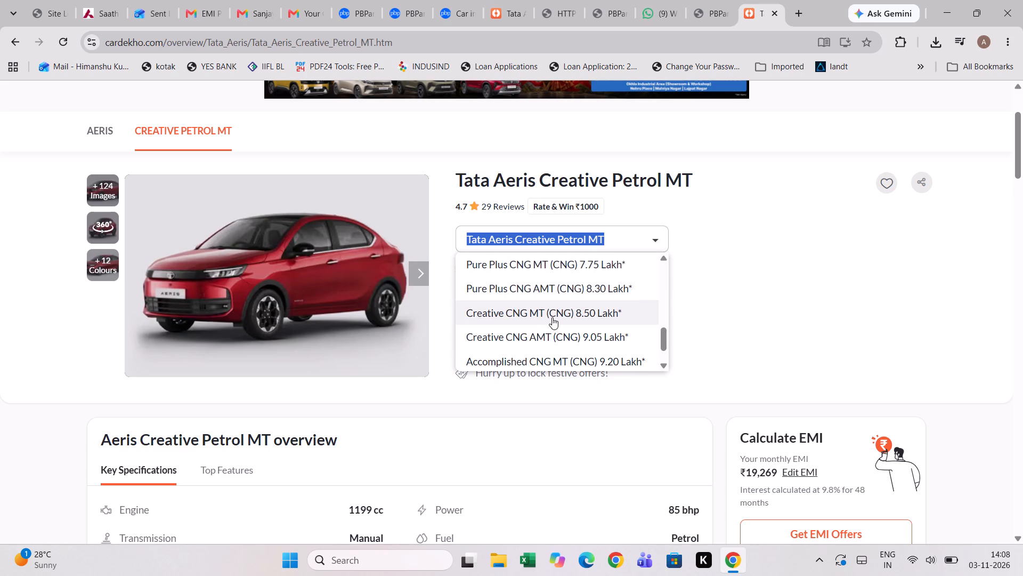
pyautogui.click(552, 317)
# Capture a screenshot of the Tata Aeris Creative CNG MT overview and on-road price breakdown.
pyautogui.scroll(-1, 526, 401)
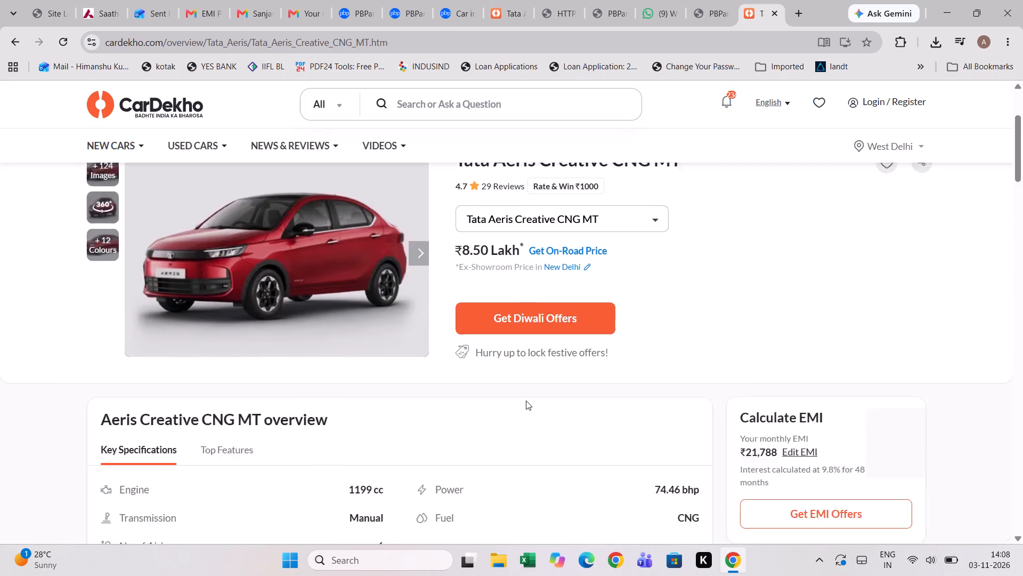
pyautogui.scroll(-4, 526, 401)
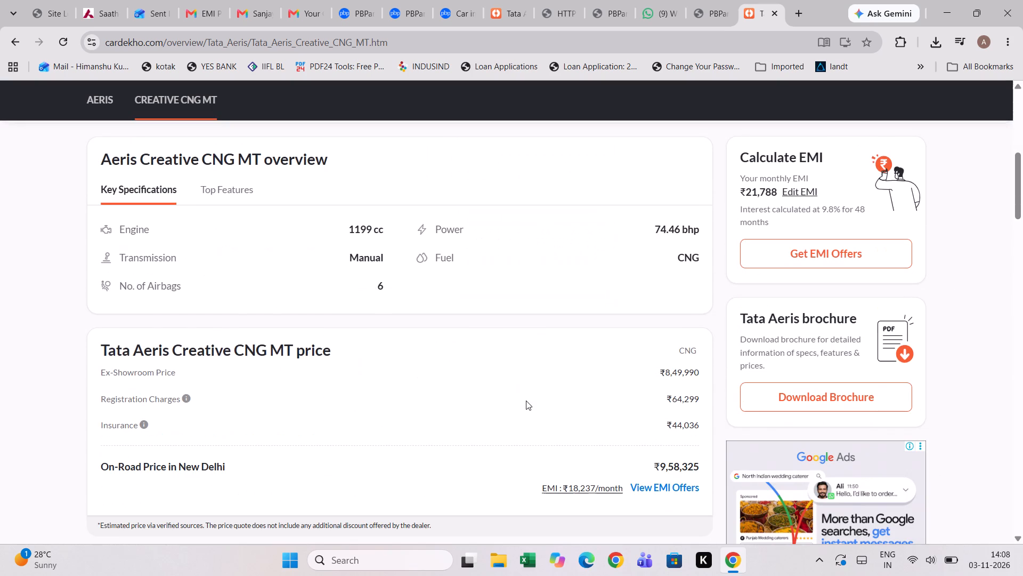
pyautogui.press('super+Print')
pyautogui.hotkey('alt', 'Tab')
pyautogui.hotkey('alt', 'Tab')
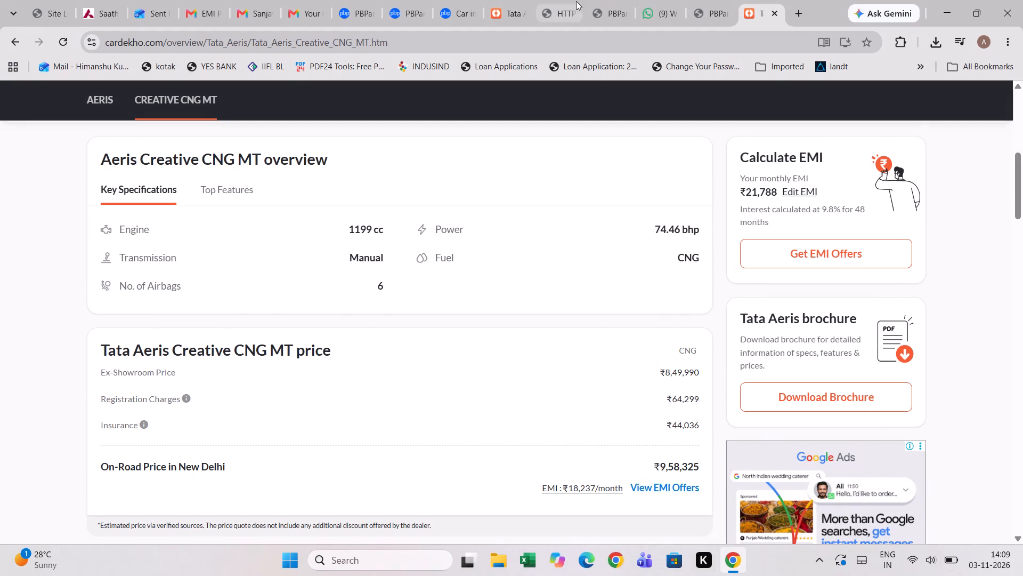
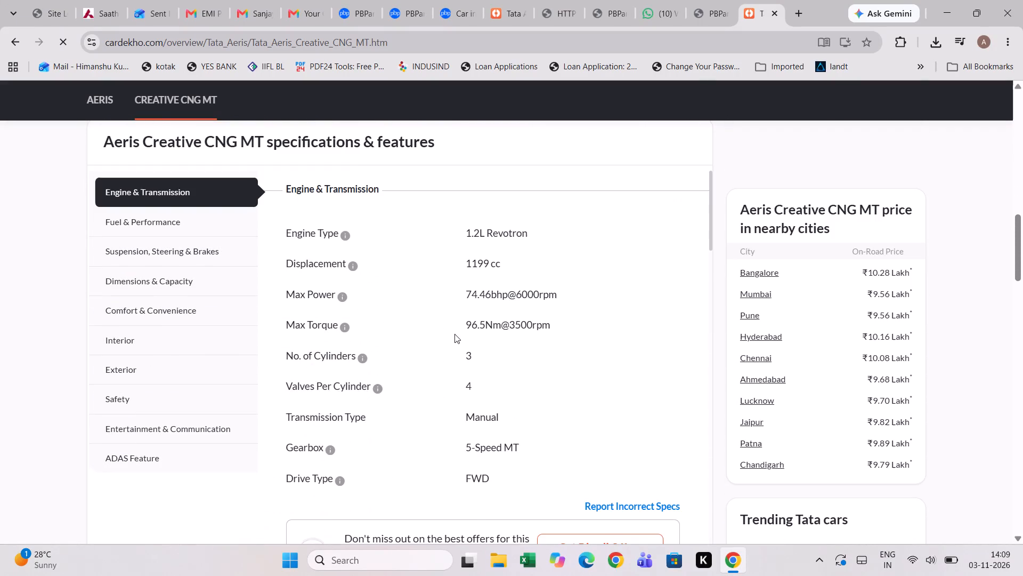
# Look through the Aeris Creative CNG MT specifications, from engine and transmission through fuel, suspension, steering and brakes.
pyautogui.scroll(-5, 454, 334)
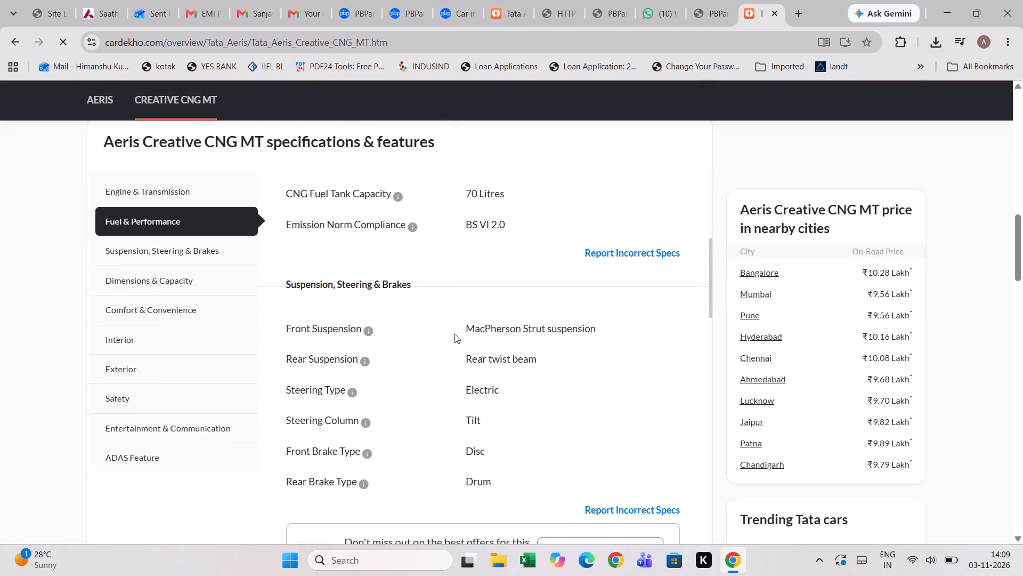
pyautogui.scroll(-1, 454, 334)
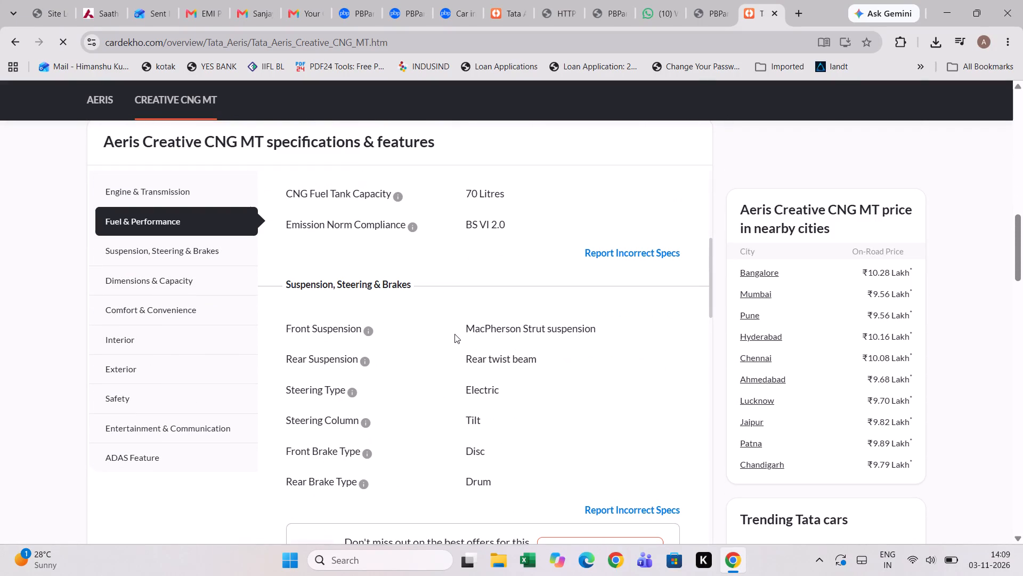